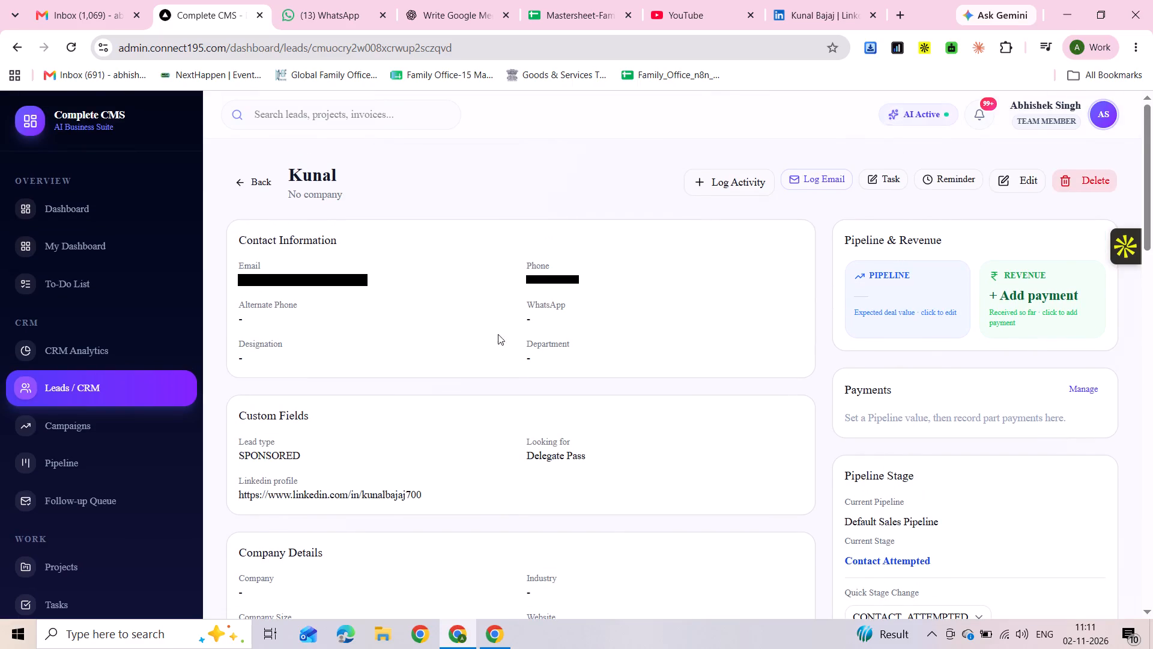
scroll(436, 437, down, 2)
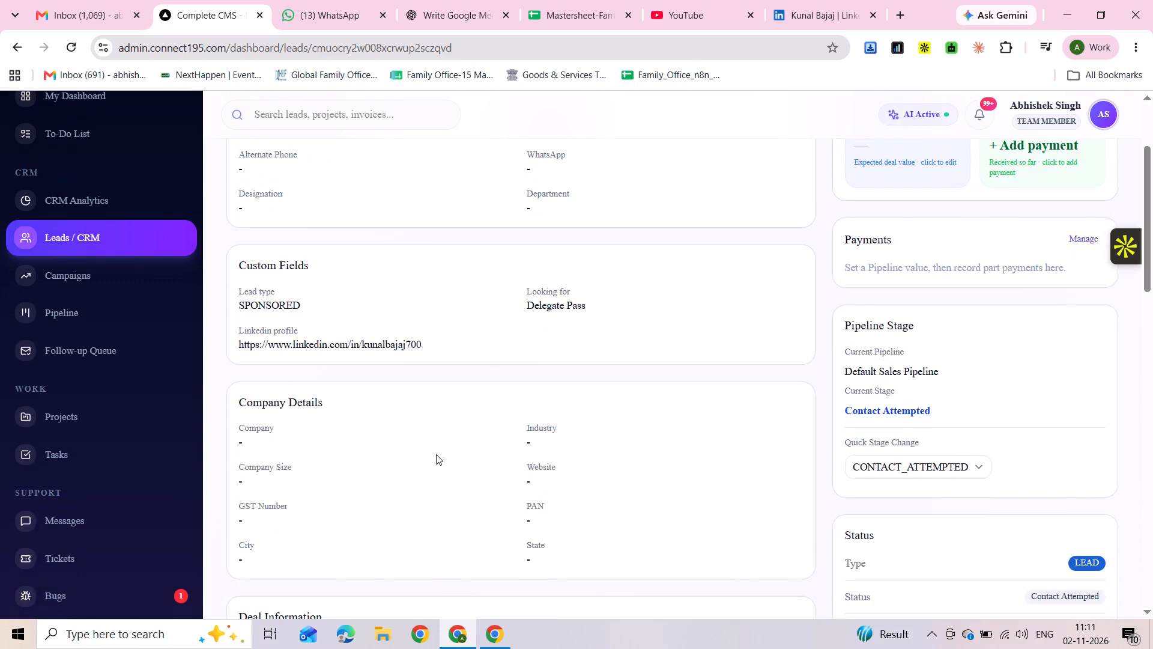
scroll(328, 285, up, 4)
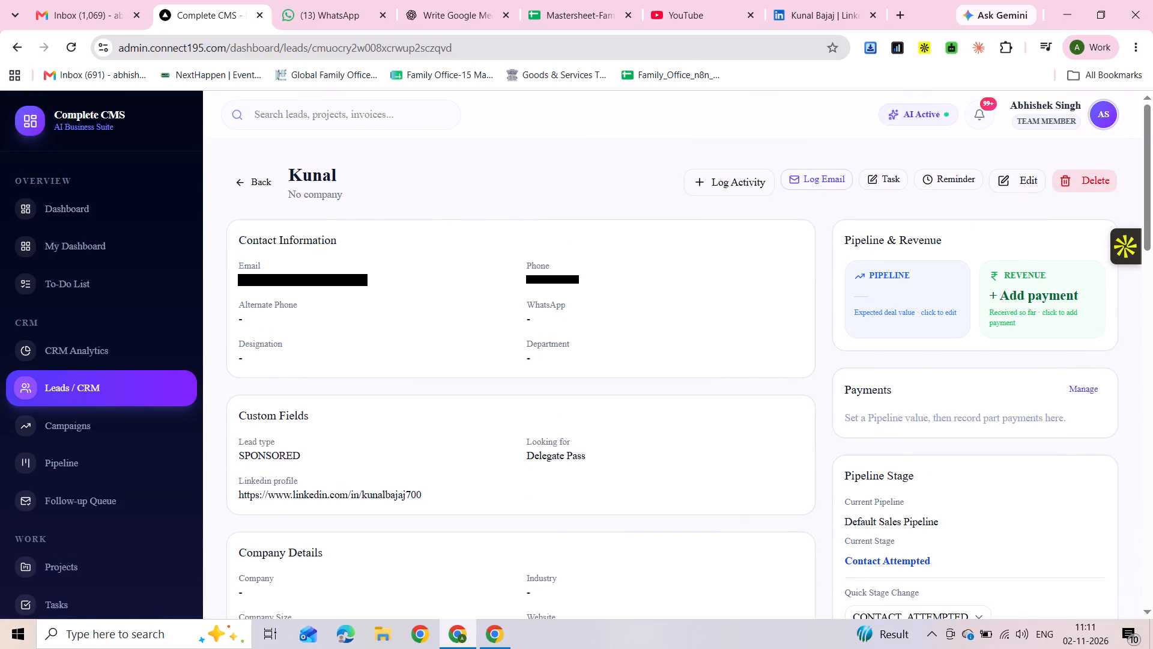
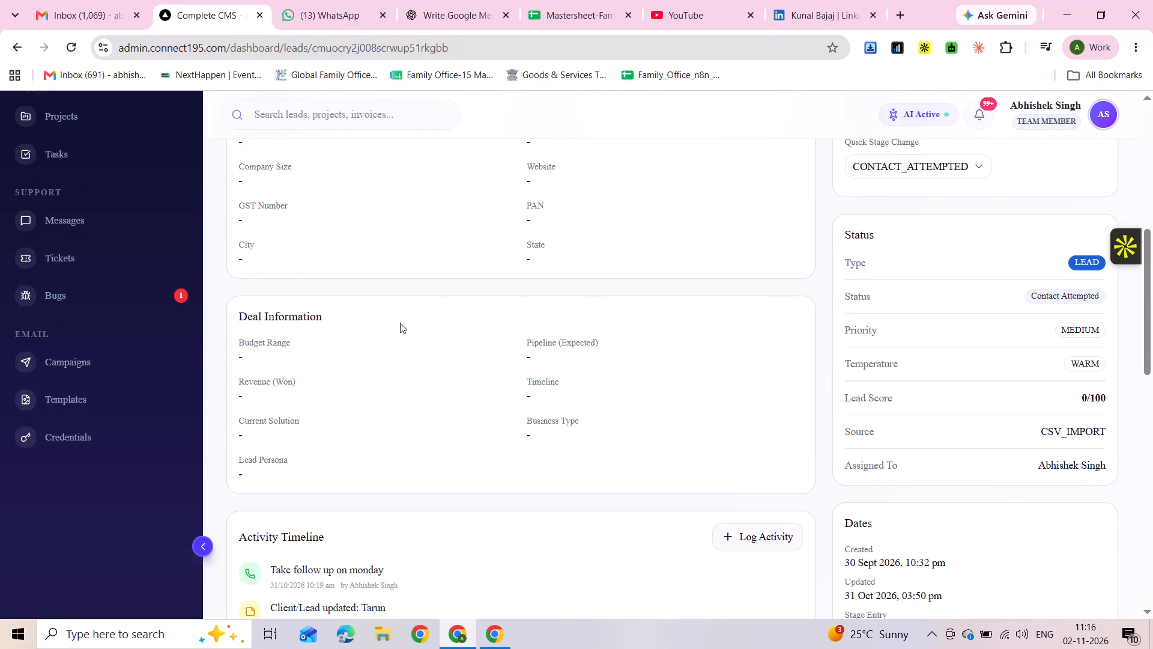
Review the Contact Information and Custom Fields sections of the open lead record for Tarun.
scroll(400, 323, up, 8)
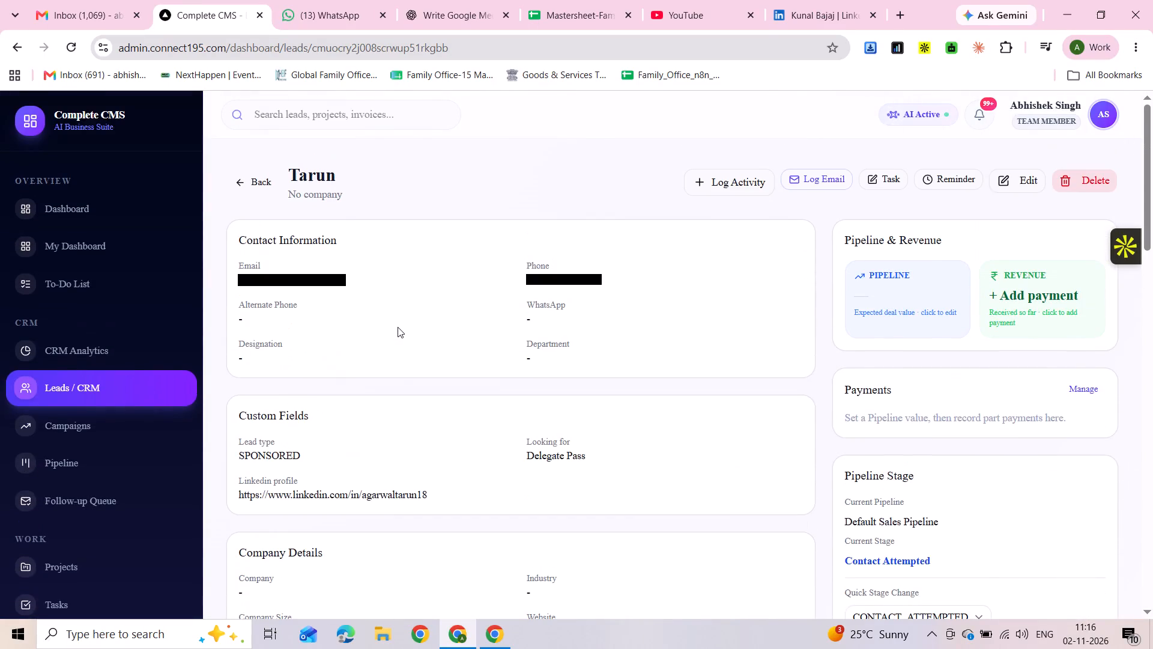
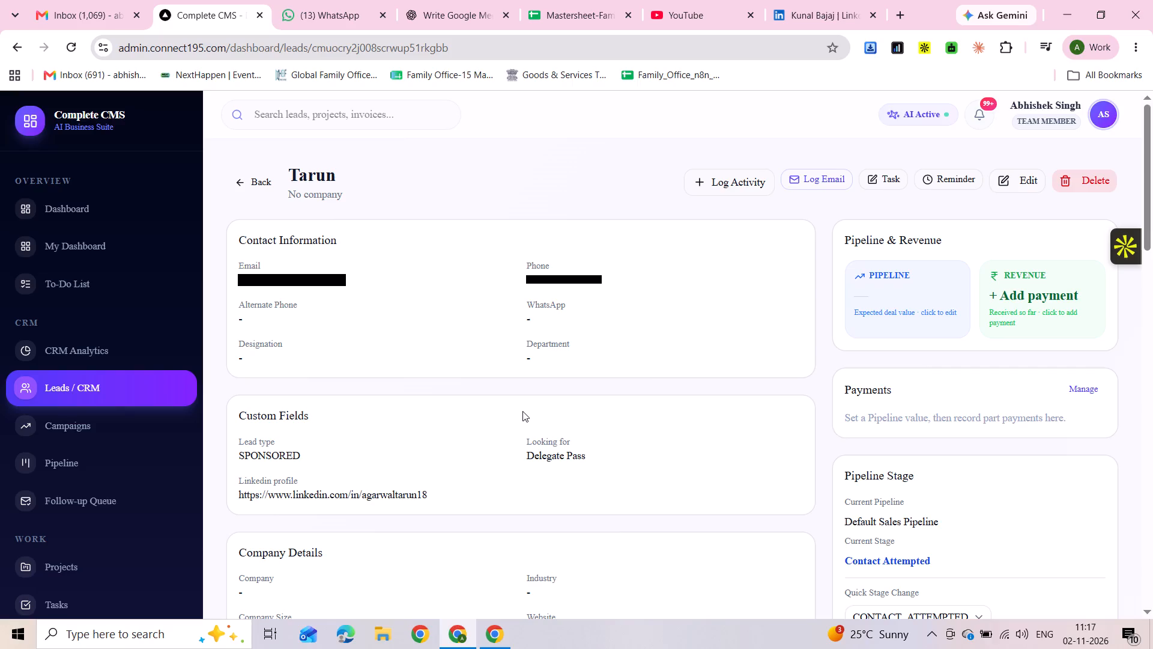
scroll(522, 411, up, 2)
Select the LinkedIn profile URL in the lead's Custom Fields section.
drag(431, 499, 386, 505)
drag(365, 506, 352, 507)
drag(310, 517, 290, 519)
double_click(441, 498)
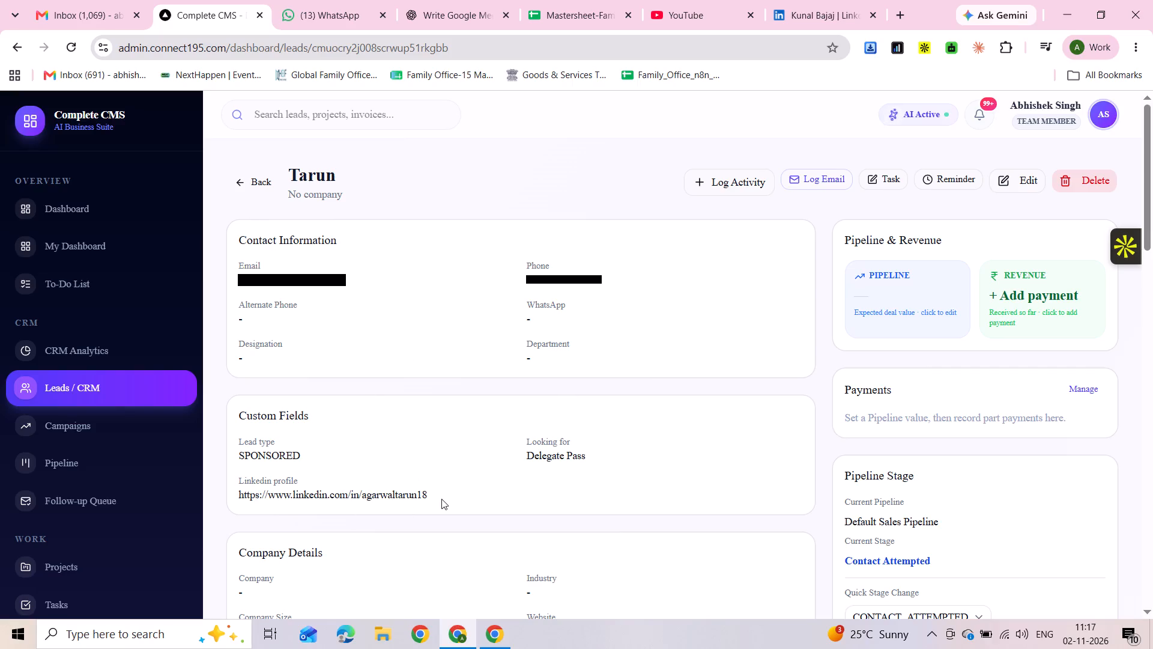
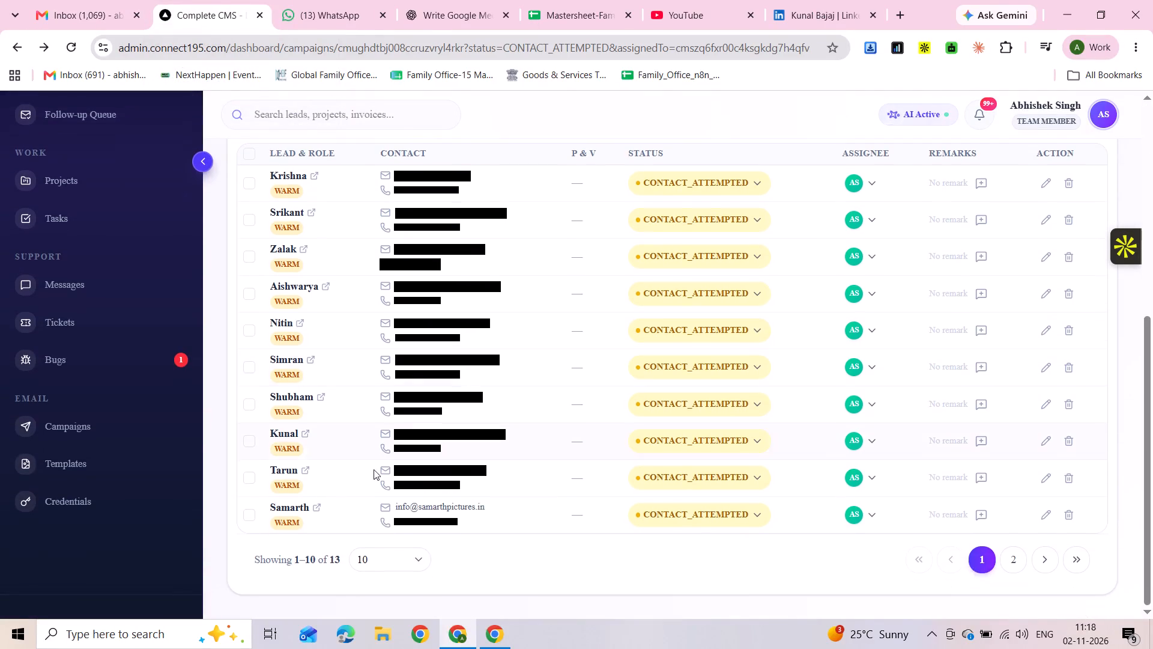
Open the lead Samarth, review the record's custom fields, activity timeline and discussion notes, and return to the campaign's lead list.
click(293, 508)
scroll(564, 425, down, 2)
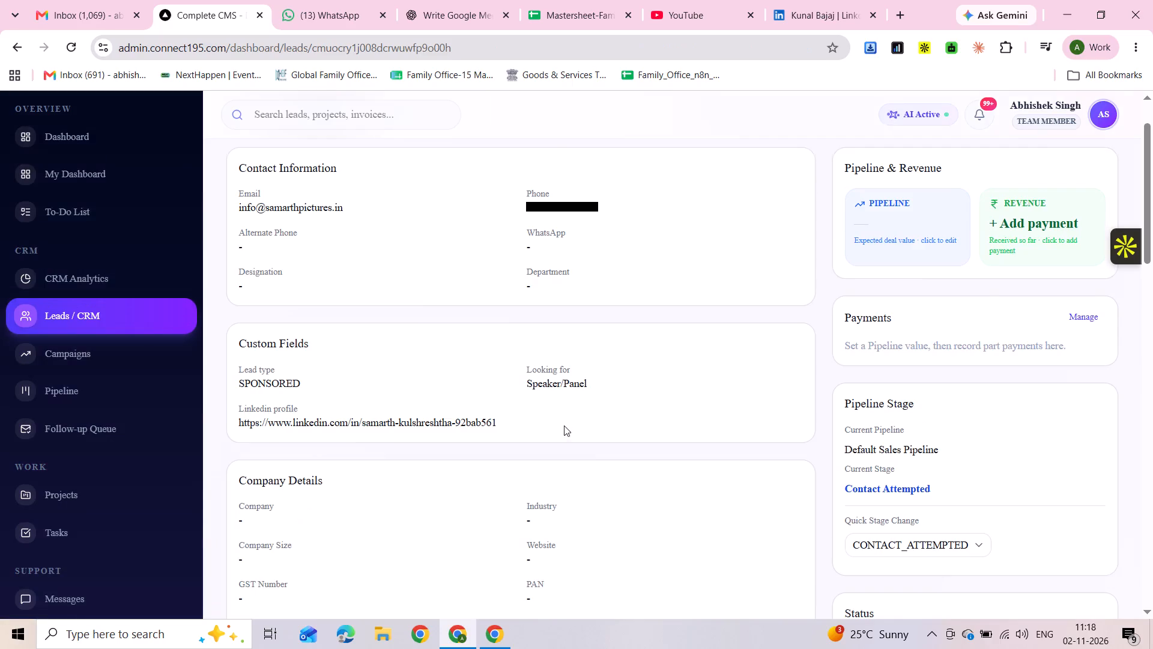
scroll(564, 425, down, 7)
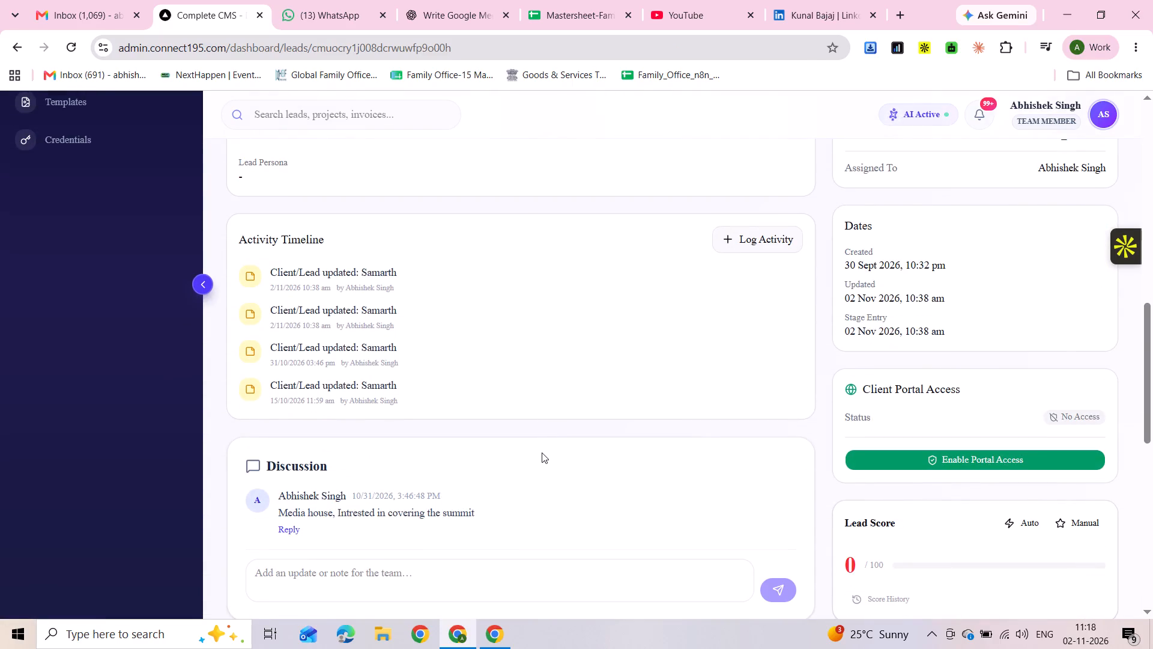
scroll(539, 460, down, 1)
scroll(539, 461, up, 13)
scroll(413, 305, down, 11)
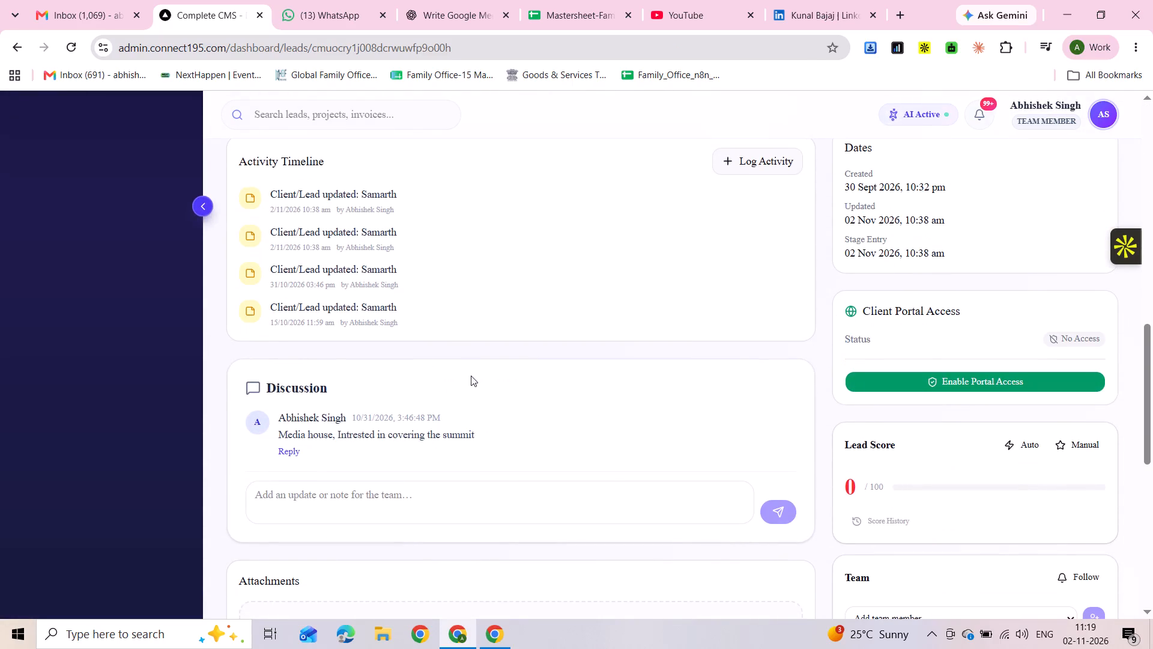
scroll(471, 376, up, 13)
click(250, 186)
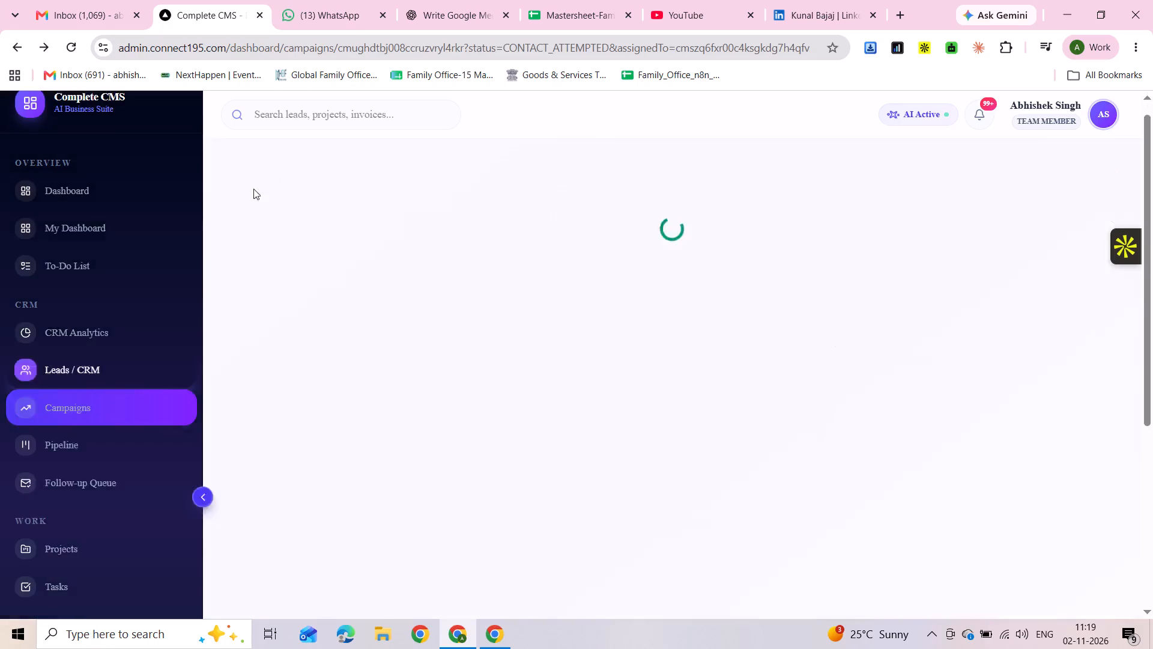
Increase the number of leads shown per page in the campaign's Contact Attempted list.
scroll(304, 590, down, 3)
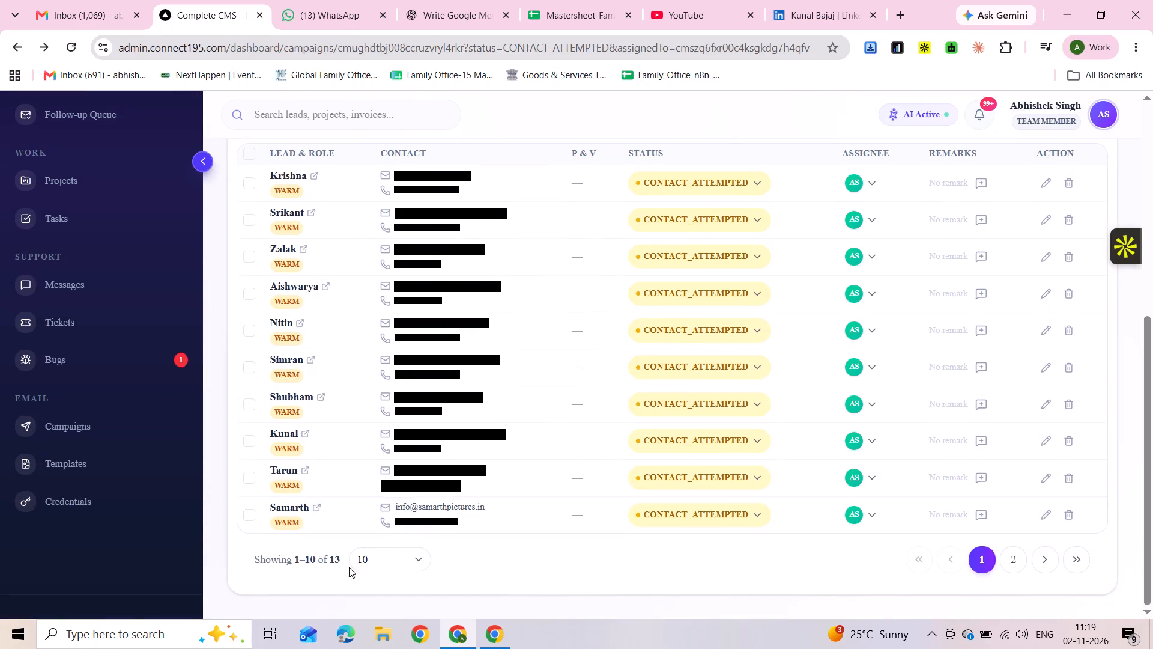
double_click(377, 565)
click(418, 559)
click(402, 576)
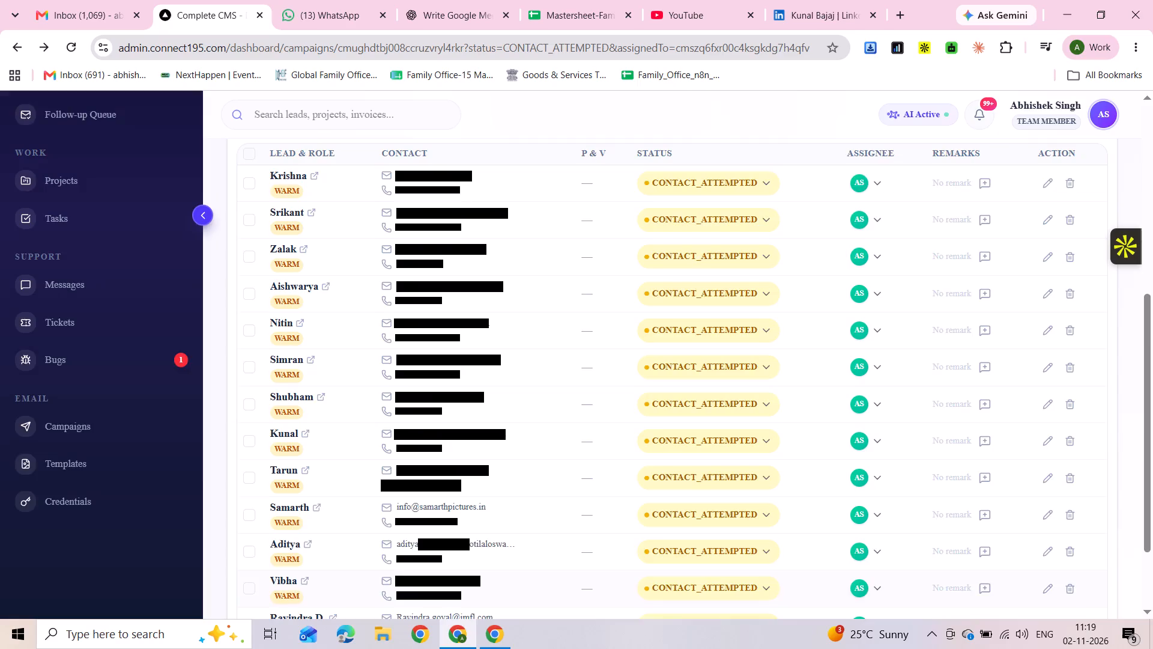
Open the lead Vibha, review the record from contact information to discussion notes, and return to the campaign's lead list.
scroll(425, 529, down, 5)
click(286, 478)
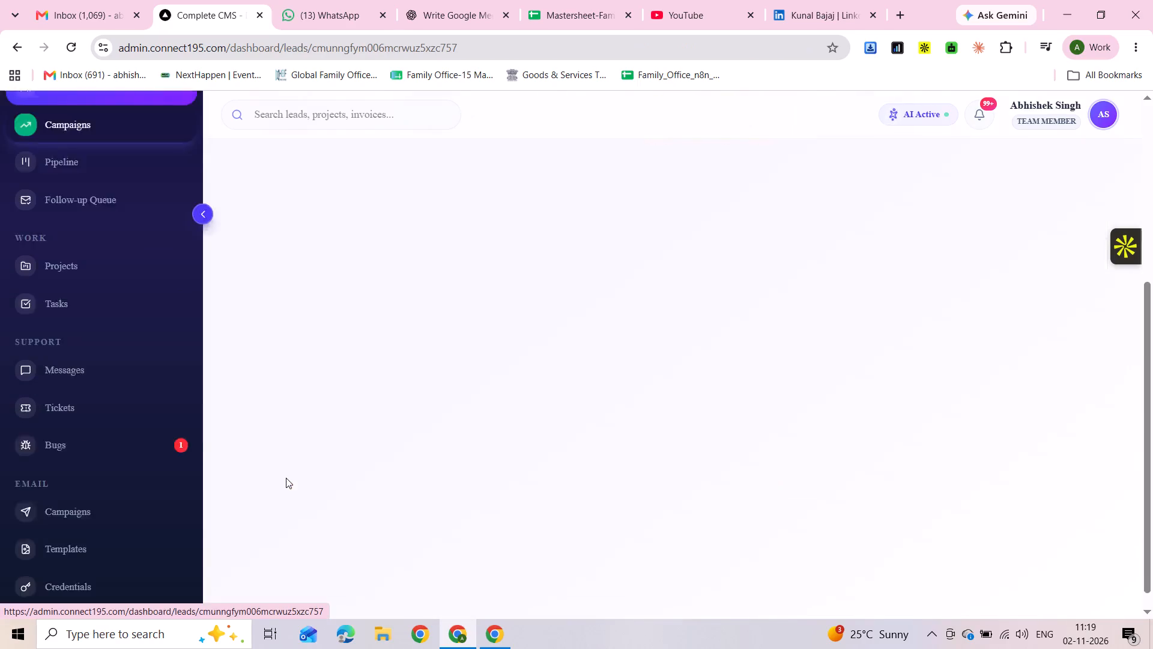
scroll(378, 452, up, 1)
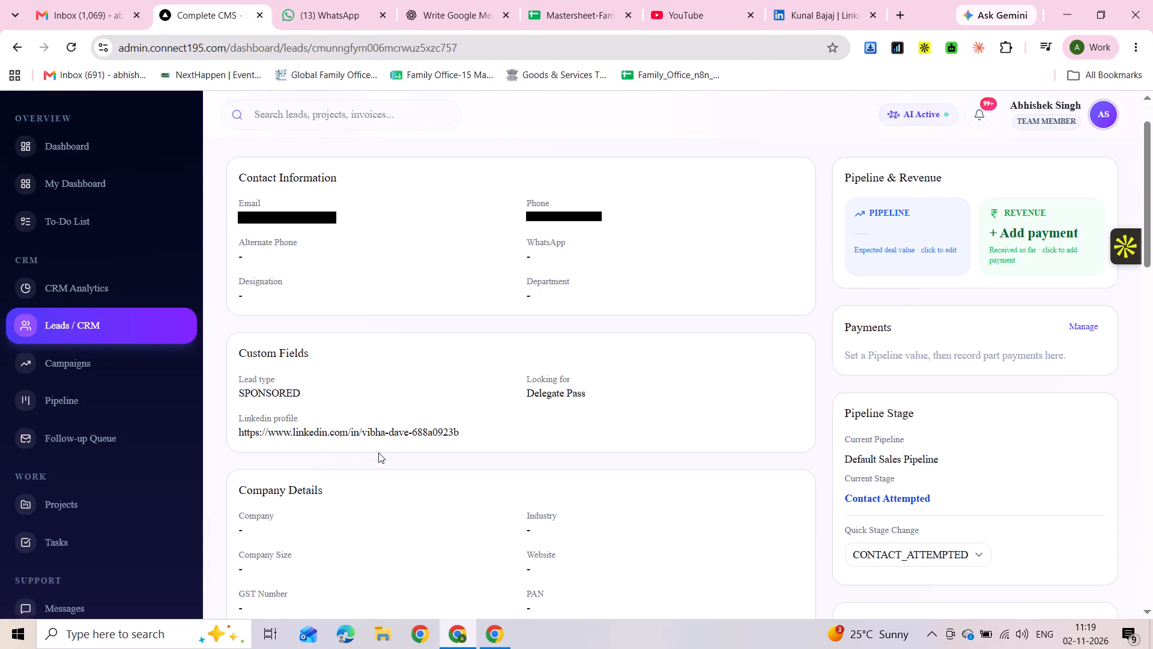
scroll(378, 452, down, 5)
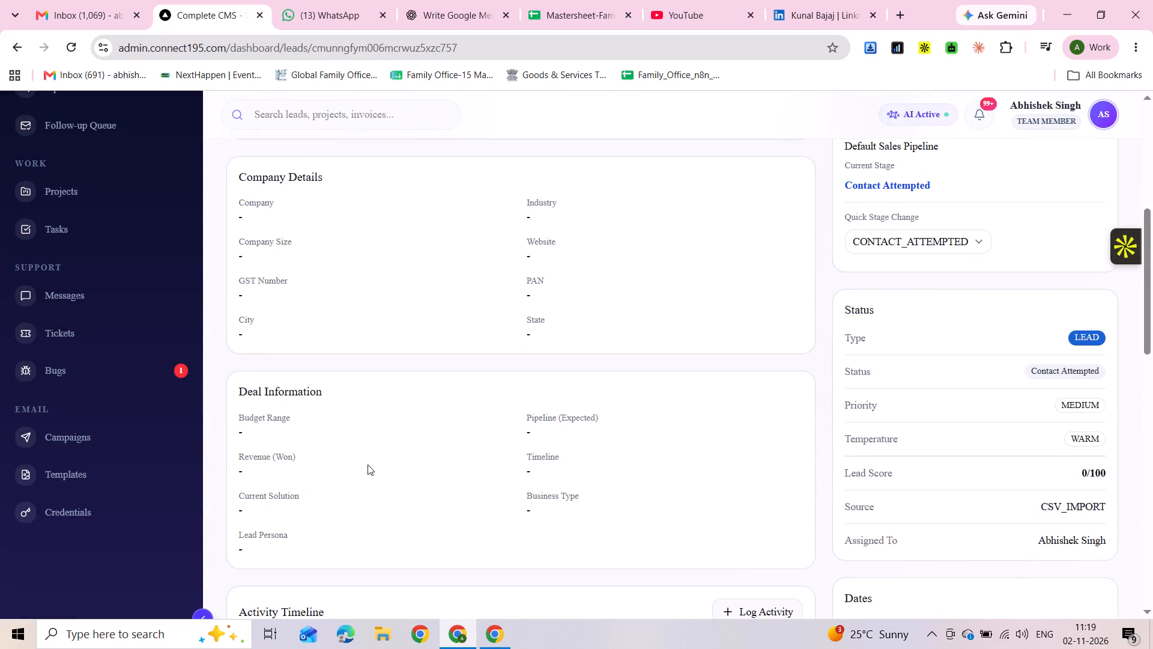
scroll(366, 469, up, 6)
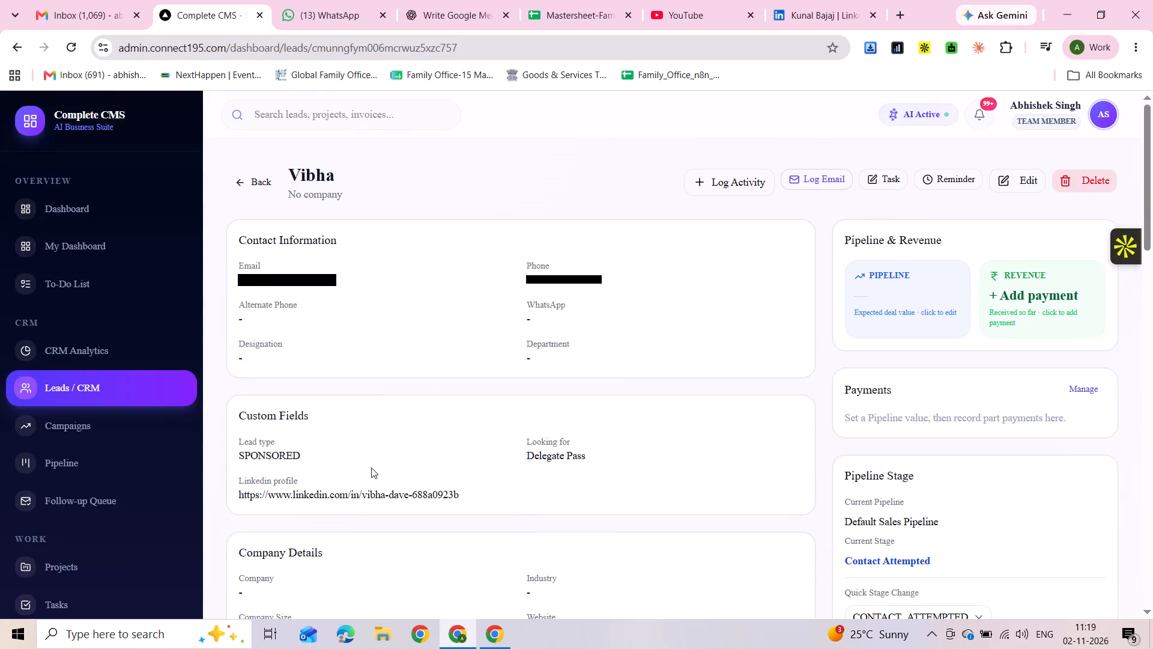
scroll(371, 468, up, 1)
scroll(371, 468, down, 8)
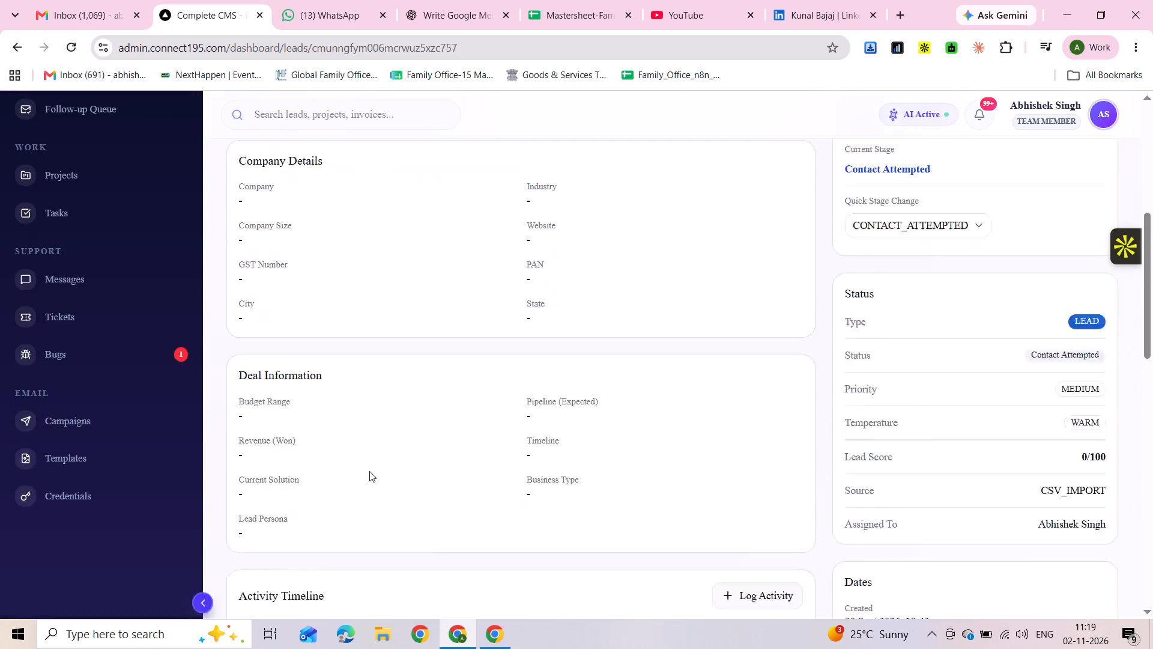
scroll(369, 471, down, 3)
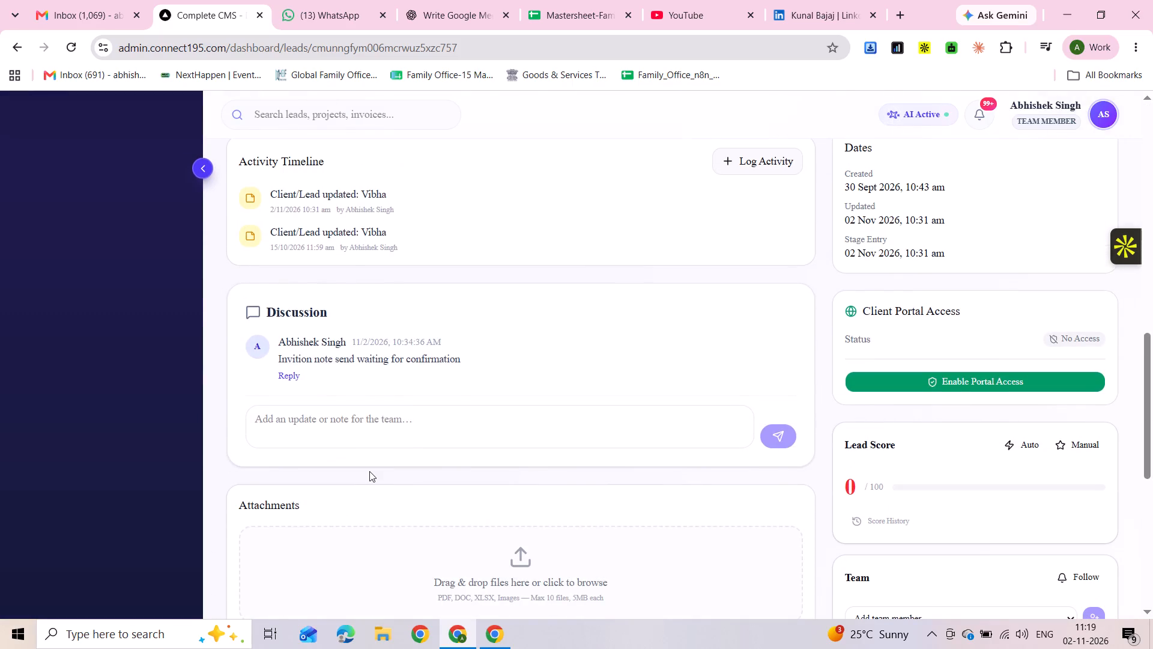
scroll(369, 471, up, 18)
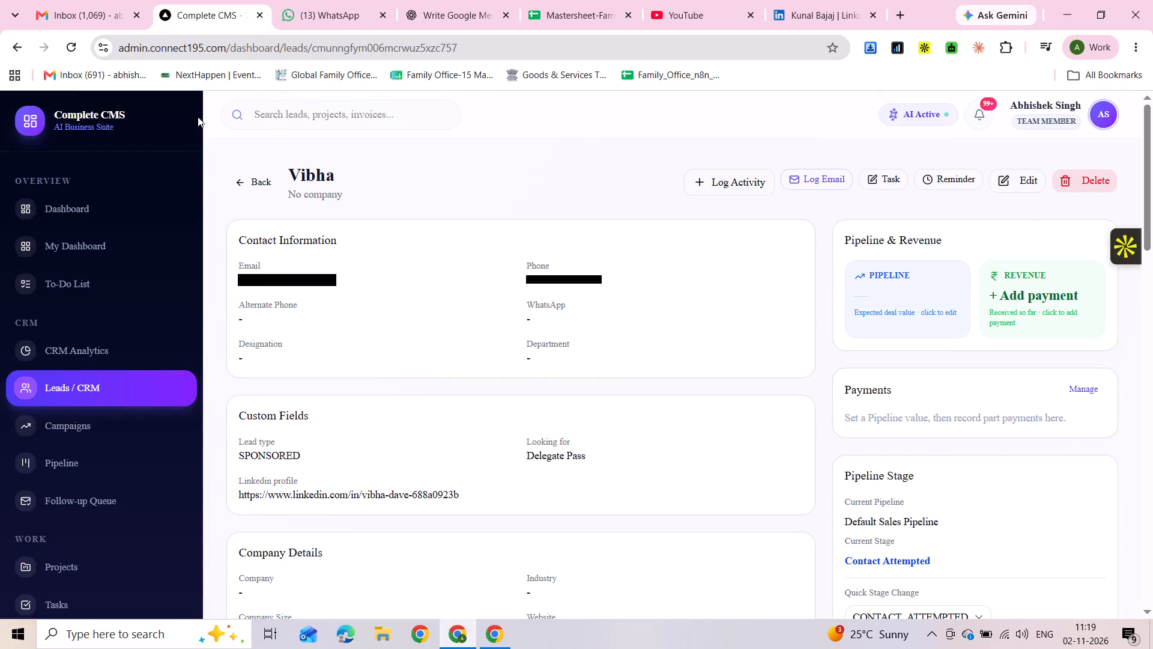
click(256, 177)
Set the campaign lead list's status filter to Proposal Sent.
scroll(369, 370, down, 3)
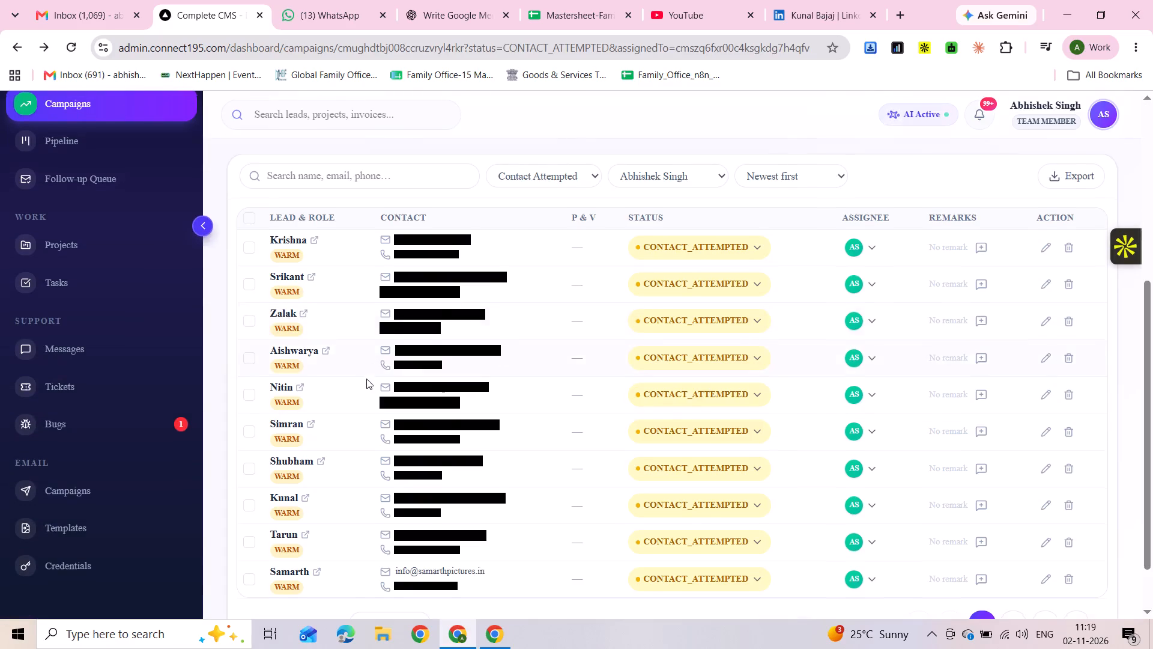
scroll(366, 379, down, 1)
scroll(534, 506, up, 5)
scroll(638, 397, down, 2)
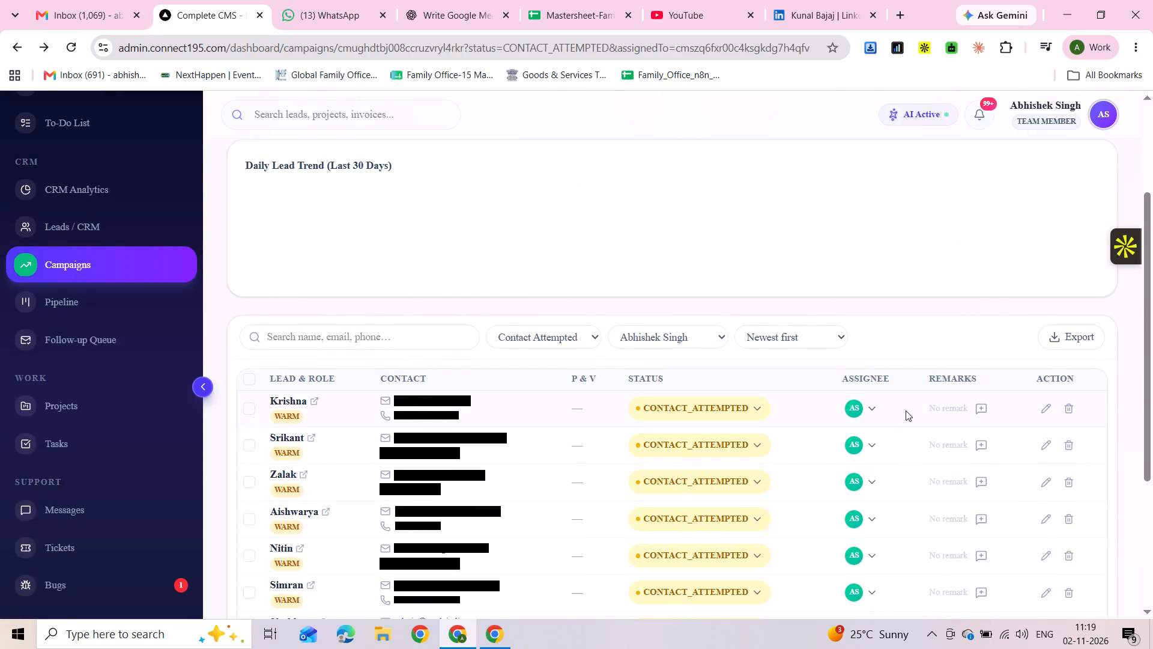
double_click(530, 343)
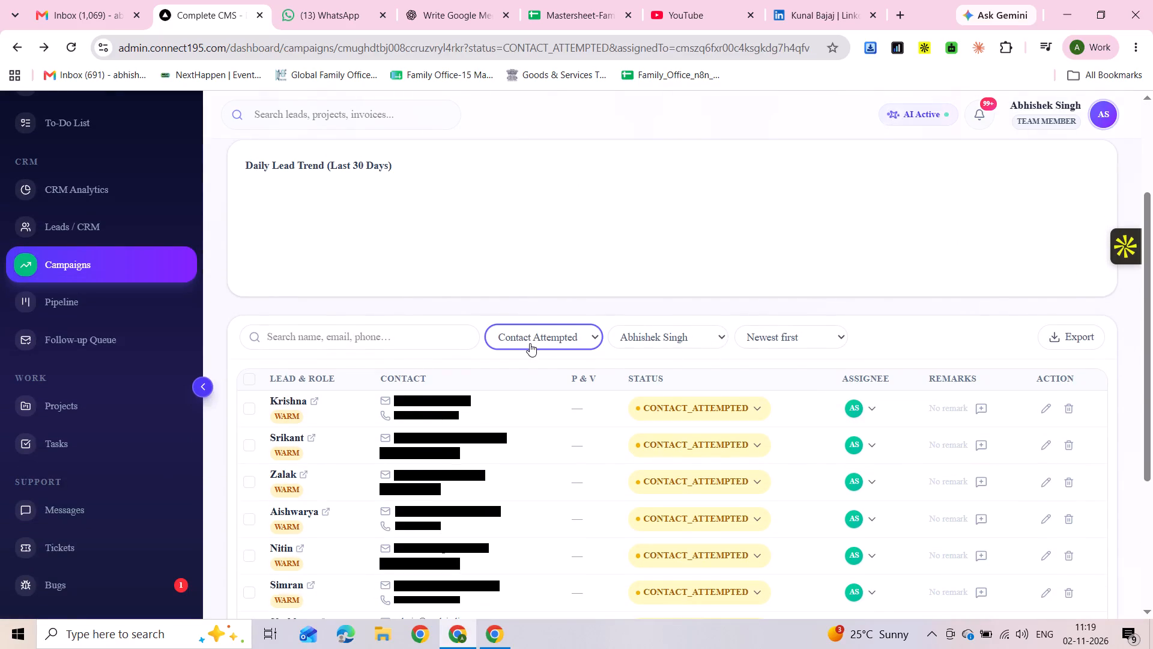
click(530, 343)
click(533, 447)
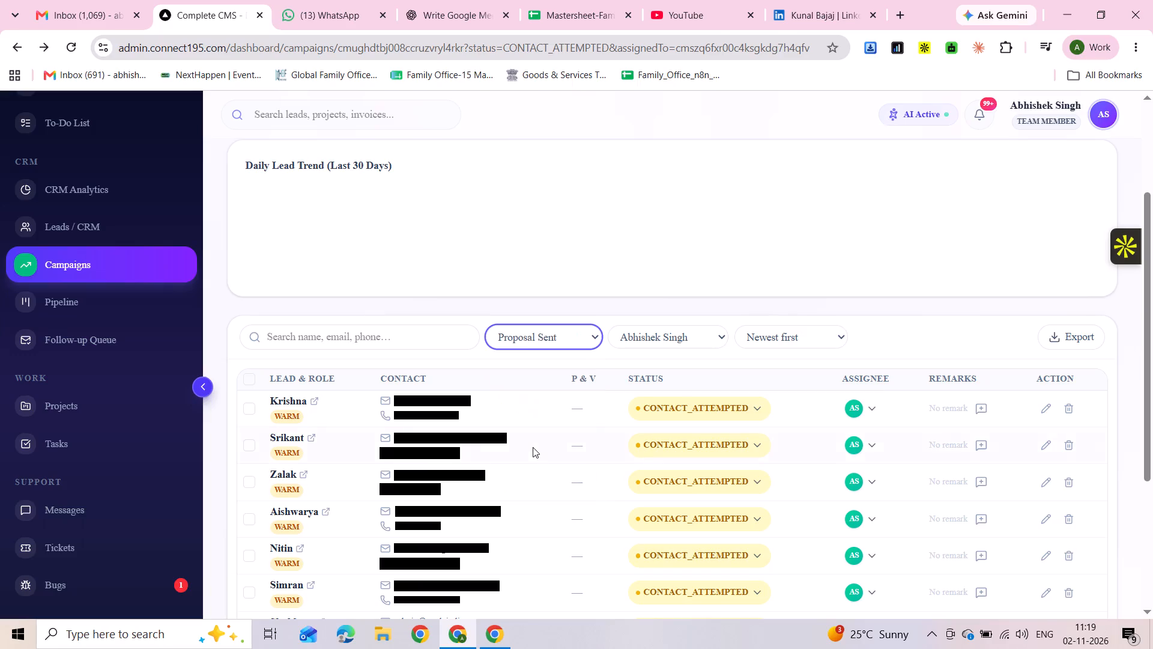
Open the lead NADISH, review the custom fields, company details and deal information, and return to the Proposal Sent list.
scroll(540, 472, down, 2)
scroll(540, 472, up, 1)
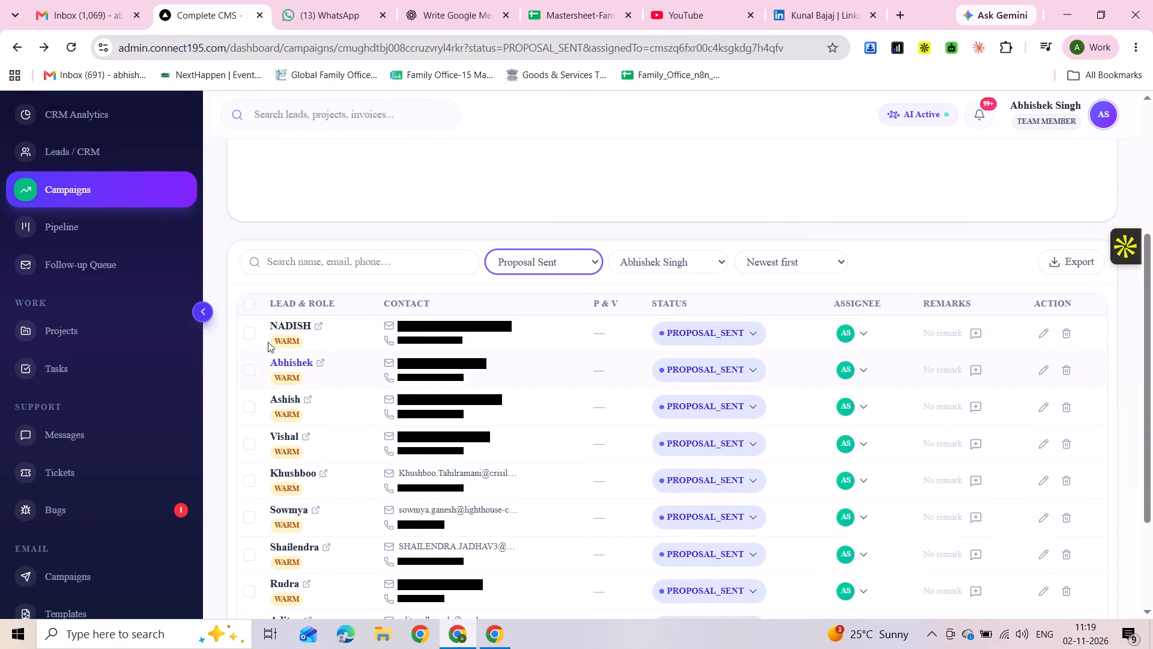
double_click(275, 331)
scroll(455, 424, down, 2)
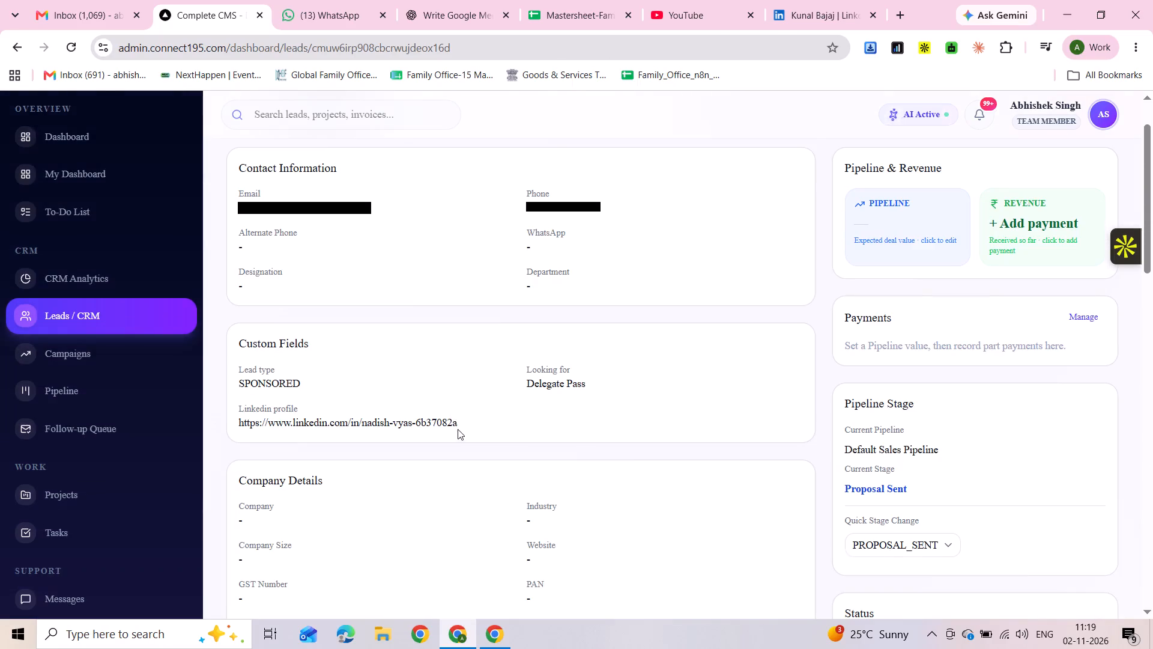
scroll(458, 429, down, 4)
scroll(458, 434, up, 7)
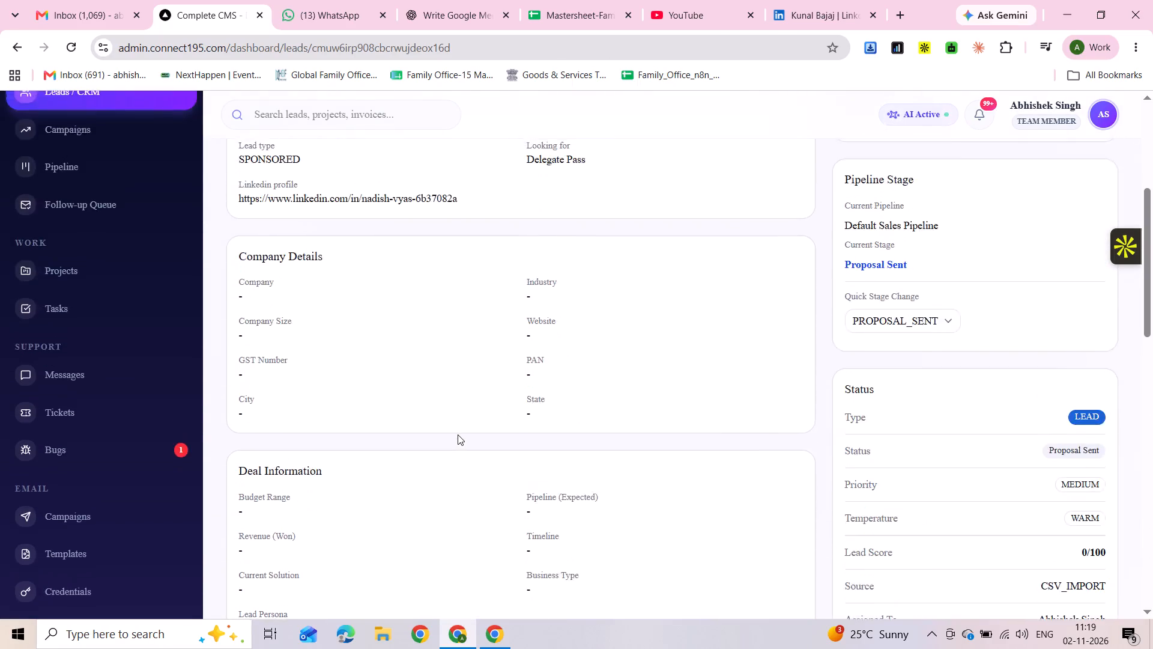
scroll(458, 434, up, 2)
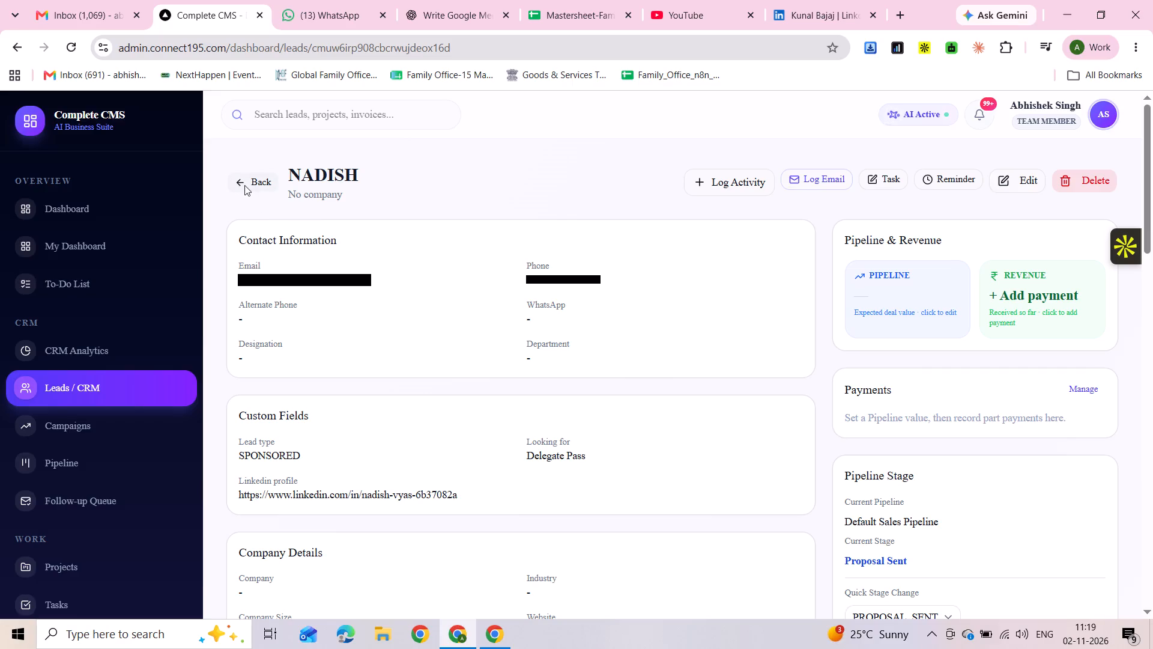
click(244, 185)
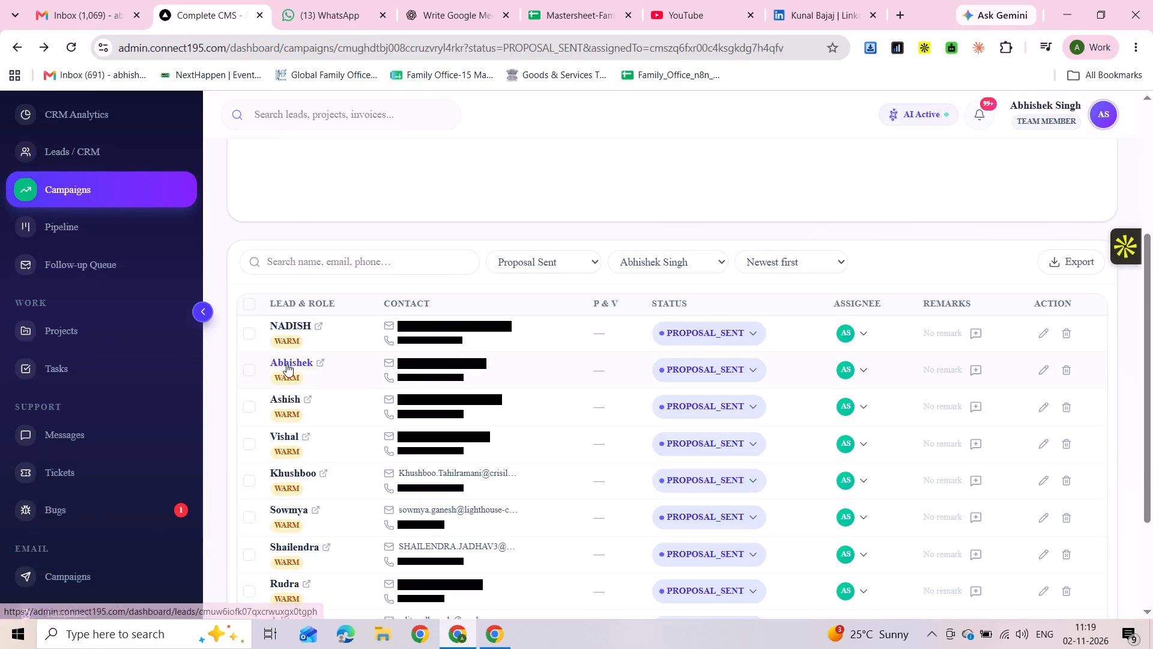
Open the lead Abhishek and review the record's activity timeline, discussion, attachments, AI Assistant cards and custom fields.
click(286, 364)
scroll(420, 383, down, 9)
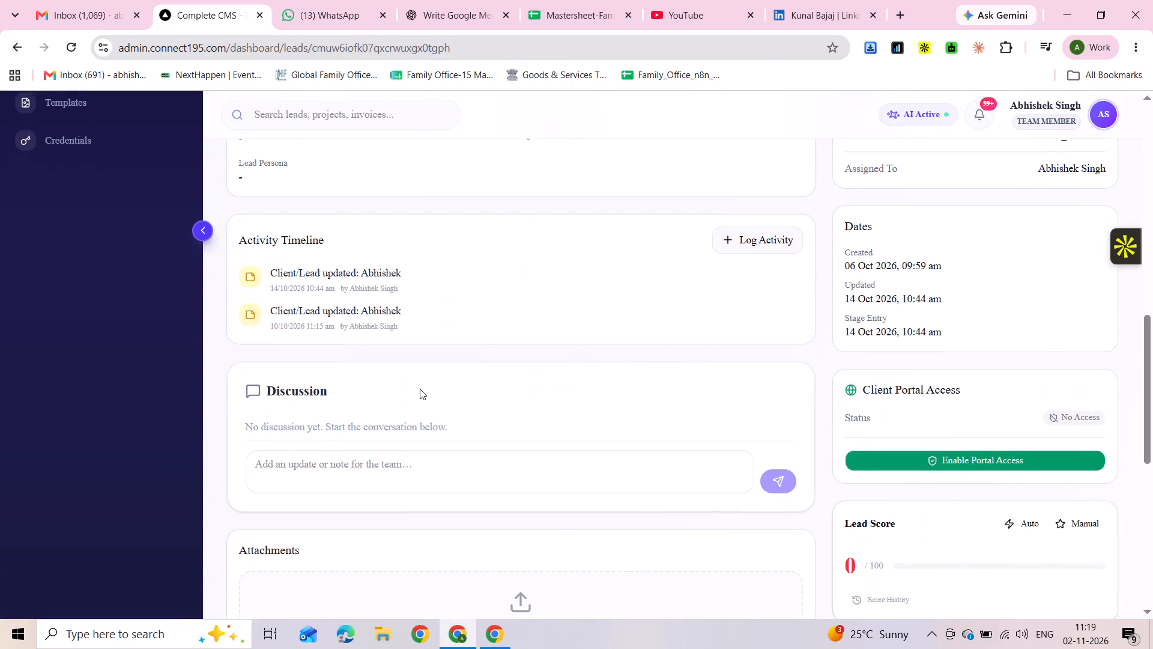
scroll(420, 393, down, 4)
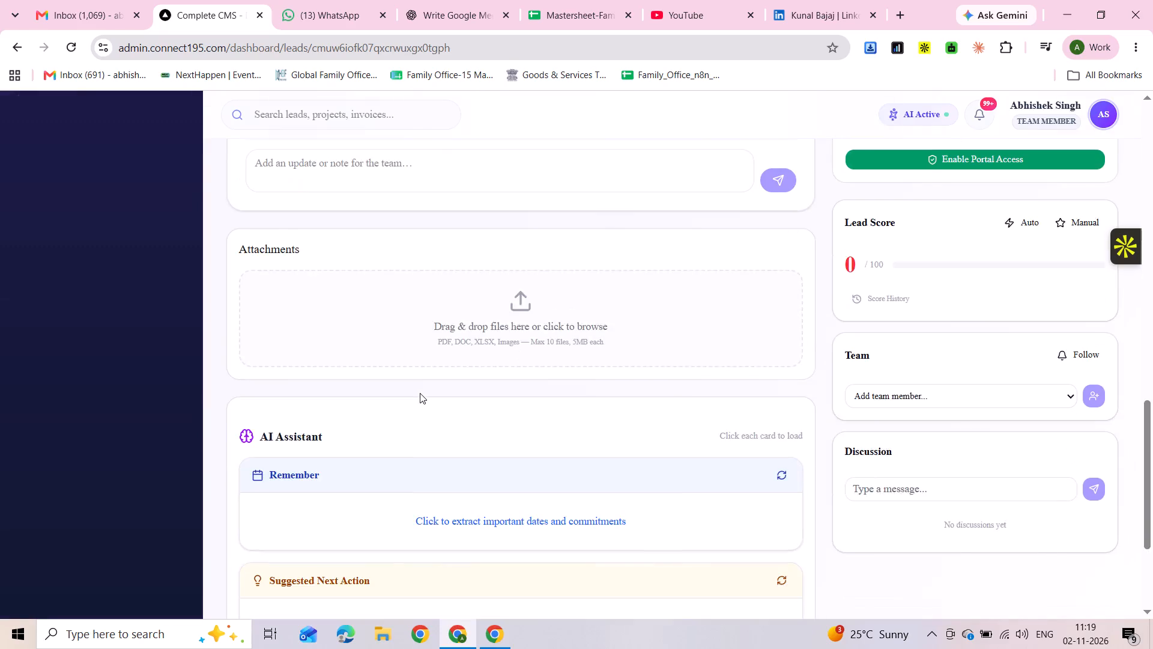
scroll(420, 393, down, 4)
scroll(420, 393, up, 18)
scroll(415, 377, up, 6)
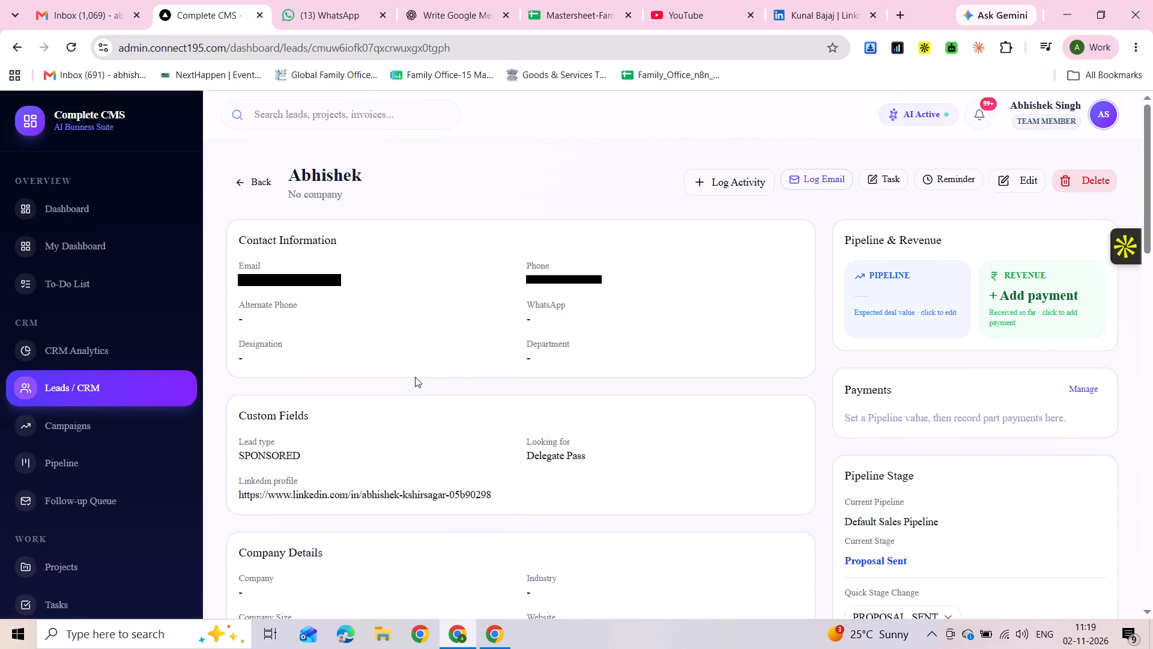
Copy the LinkedIn profile URL from the open lead's Custom Fields section.
click(503, 491)
drag(501, 492, 484, 493)
drag(484, 493, 232, 491)
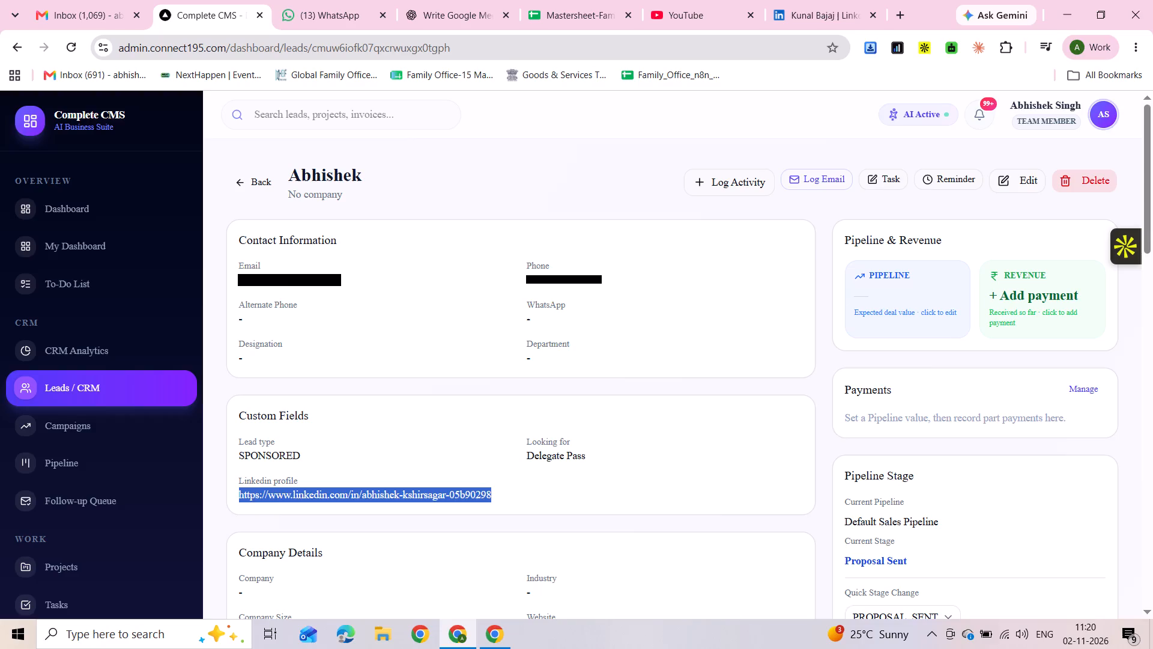
right_click(273, 499)
click(356, 266)
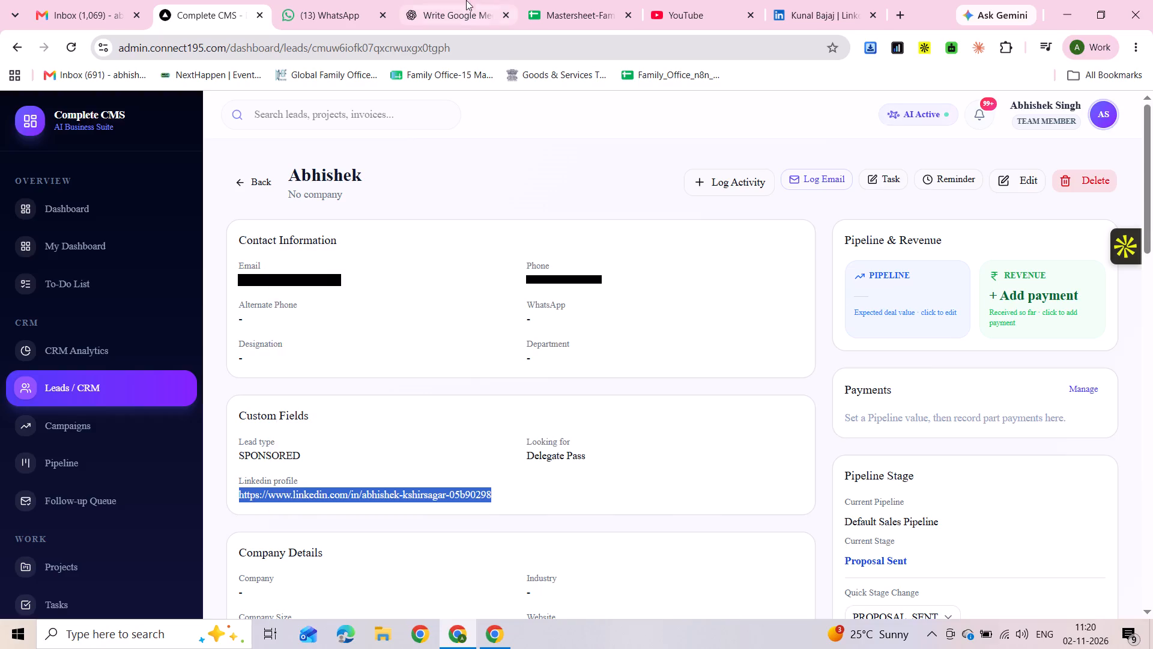
Switch to the open LinkedIn profile page and replace its web address with the copied profile URL to load the lead's profile.
double_click(803, 17)
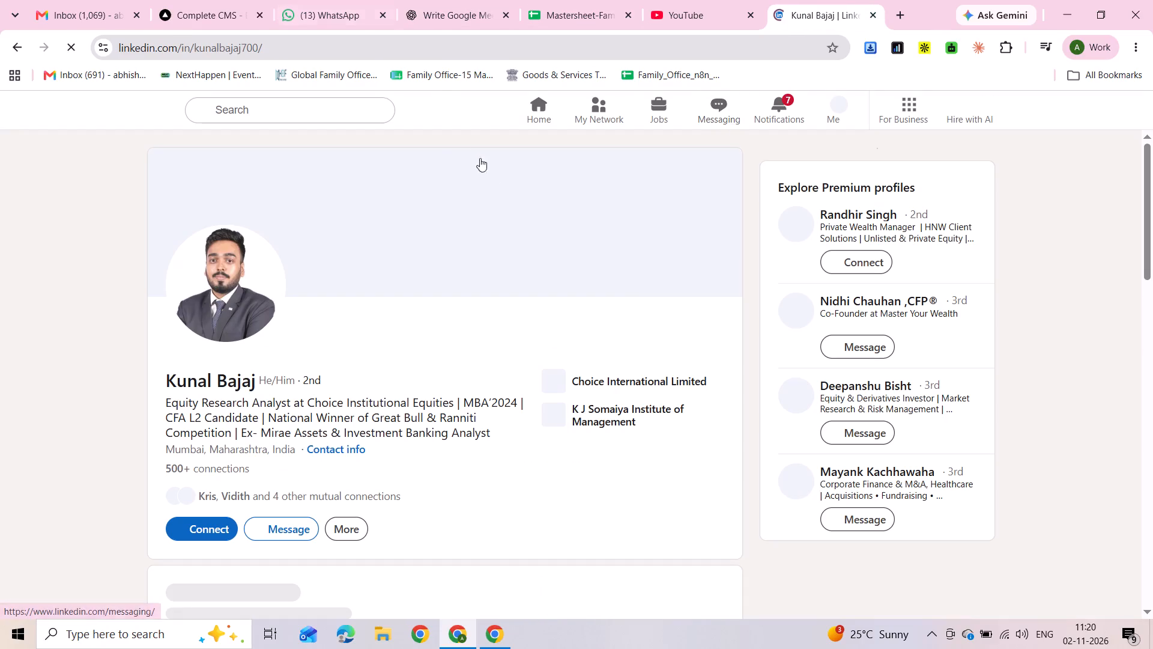
double_click(434, 44)
drag(433, 45, 426, 45)
drag(416, 45, 410, 45)
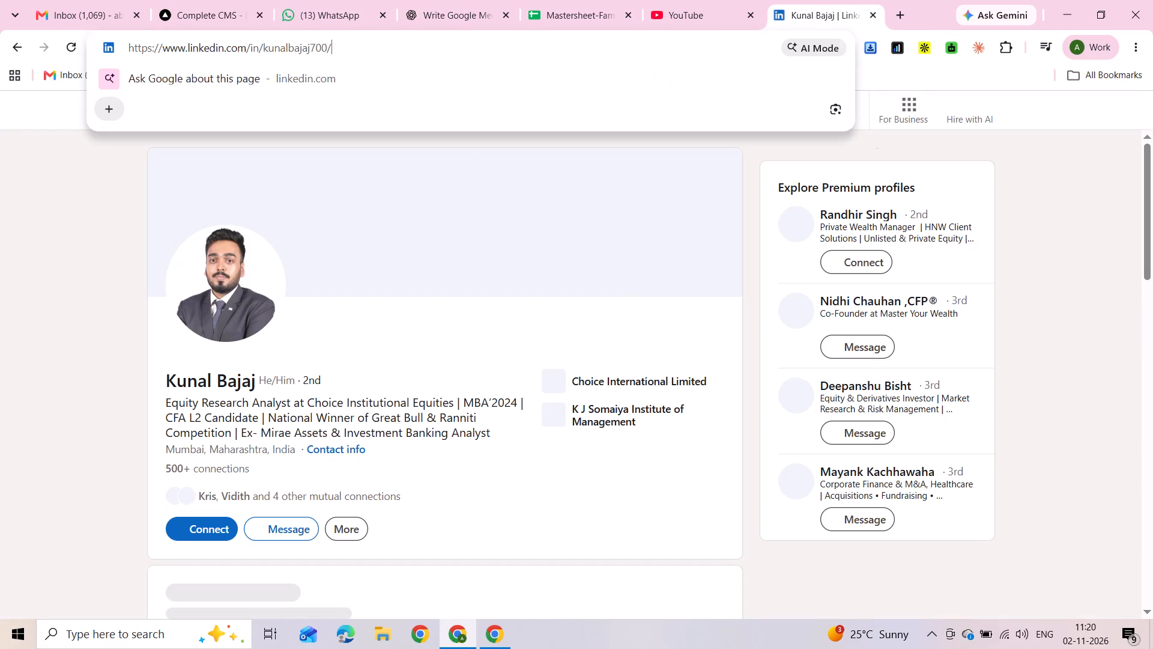
drag(410, 45, 267, 55)
drag(253, 59, 107, 43)
click(342, 41)
drag(327, 40, 316, 37)
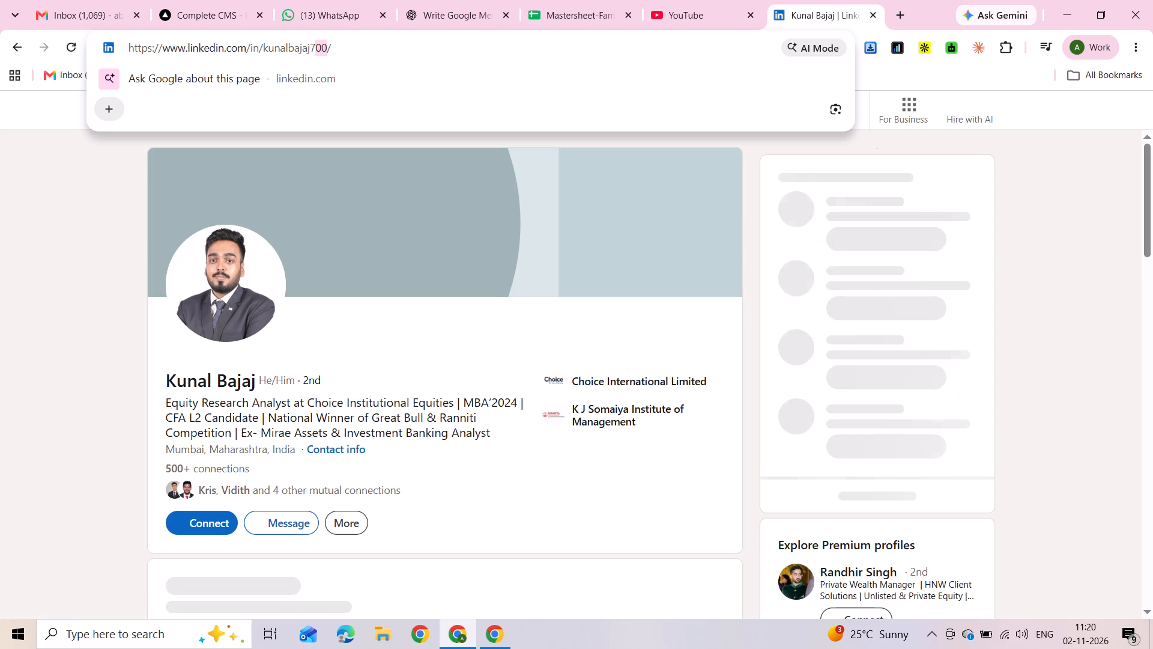
drag(316, 37, 292, 44)
drag(244, 54, 85, 49)
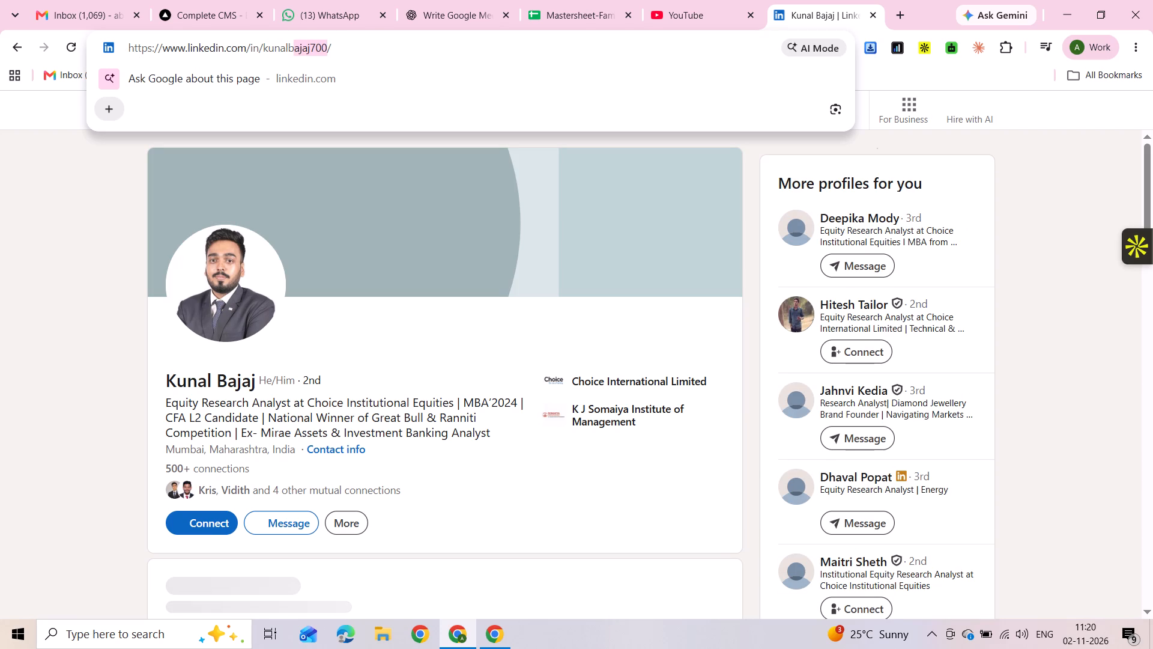
click(340, 46)
click(142, 42)
click(342, 48)
drag(342, 48, 97, 62)
key(BackSpace)
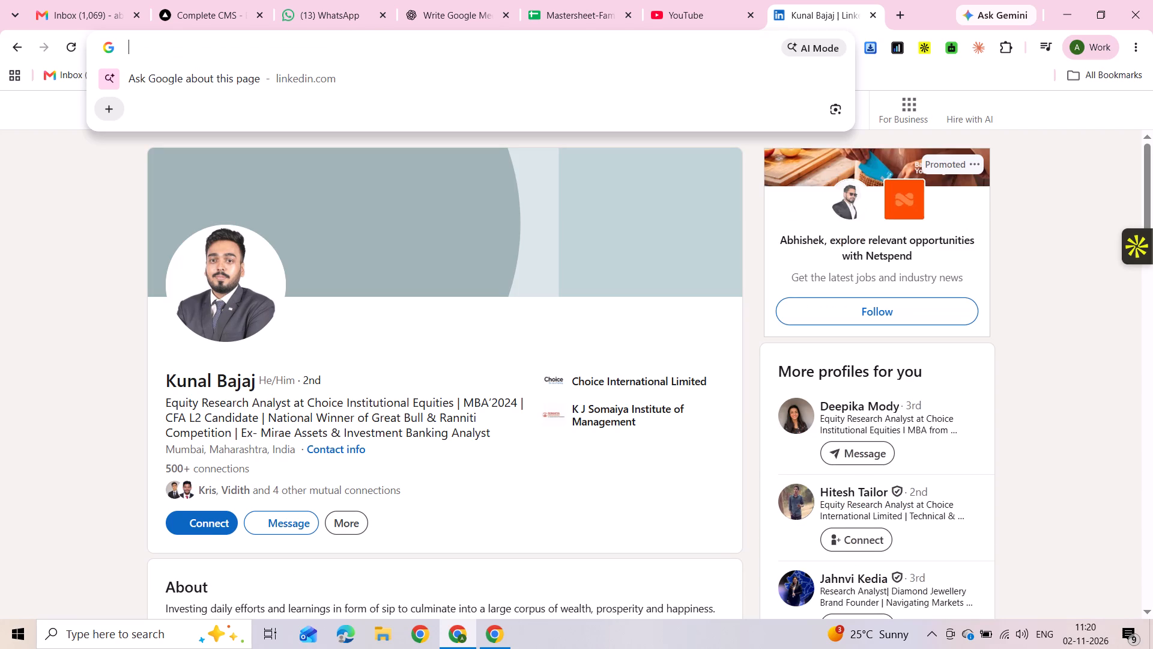
key(ctrl+v)
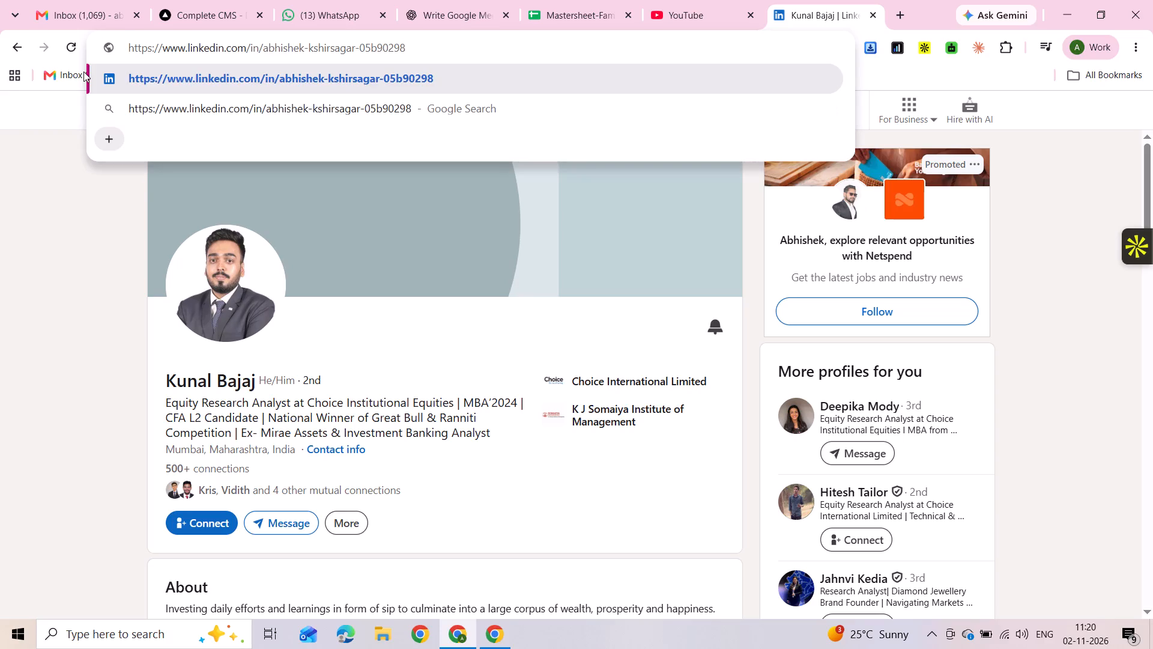
Load the lead's LinkedIn profile from the pasted web address and look over the profile page.
key(Return)
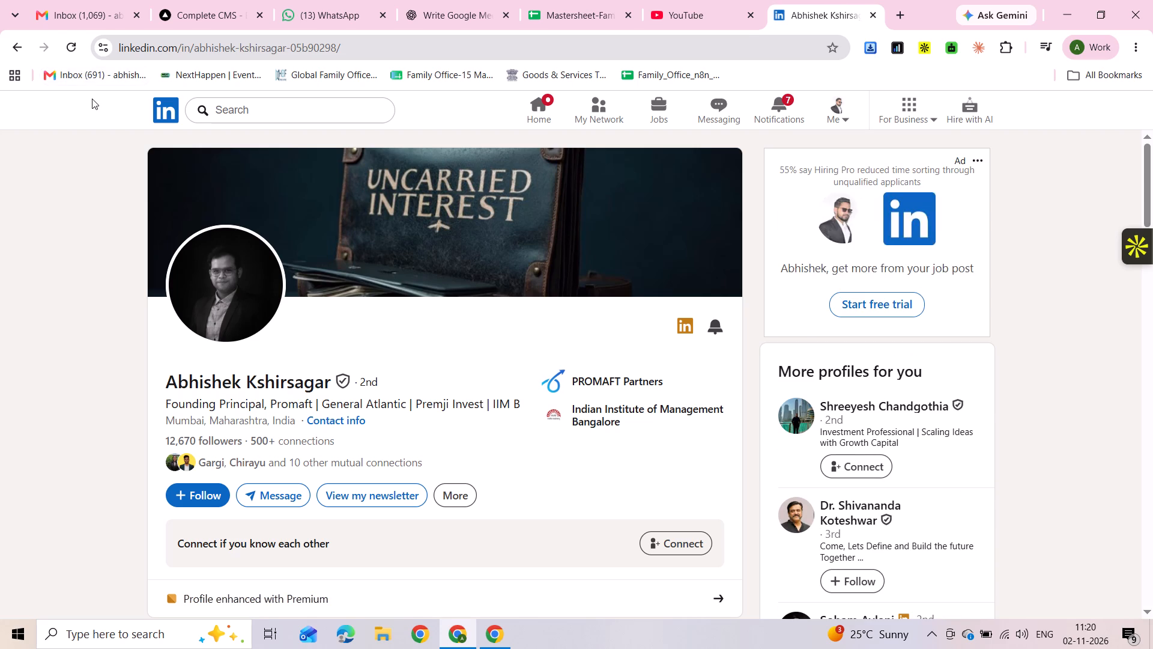
scroll(64, 108, down, 1)
scroll(63, 108, up, 5)
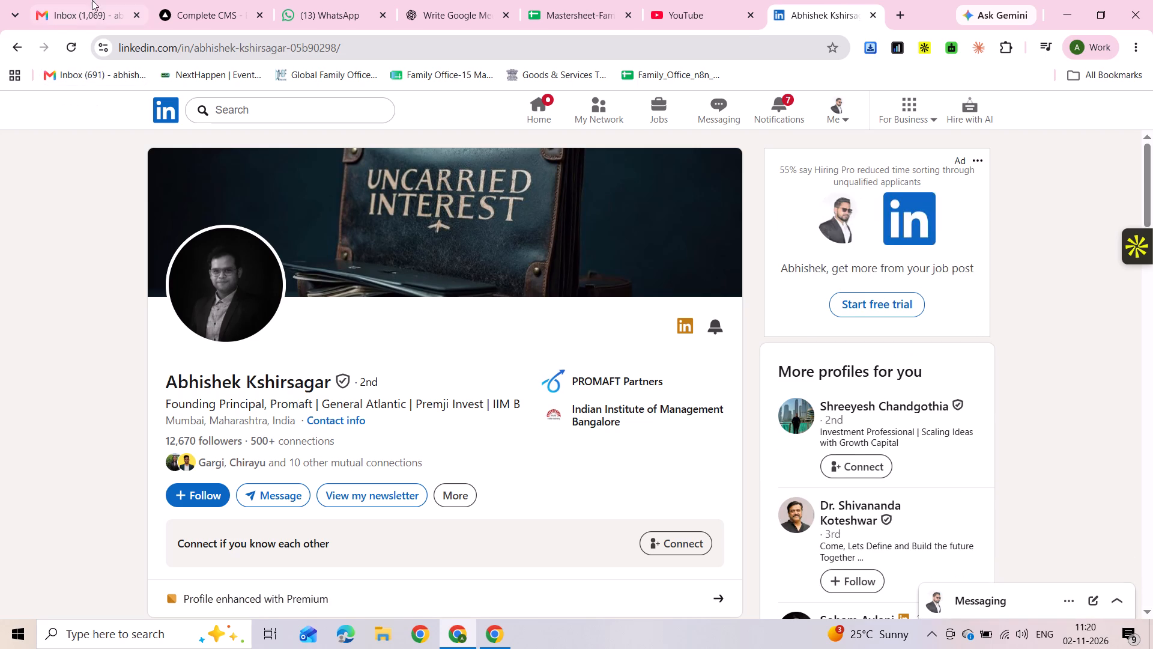
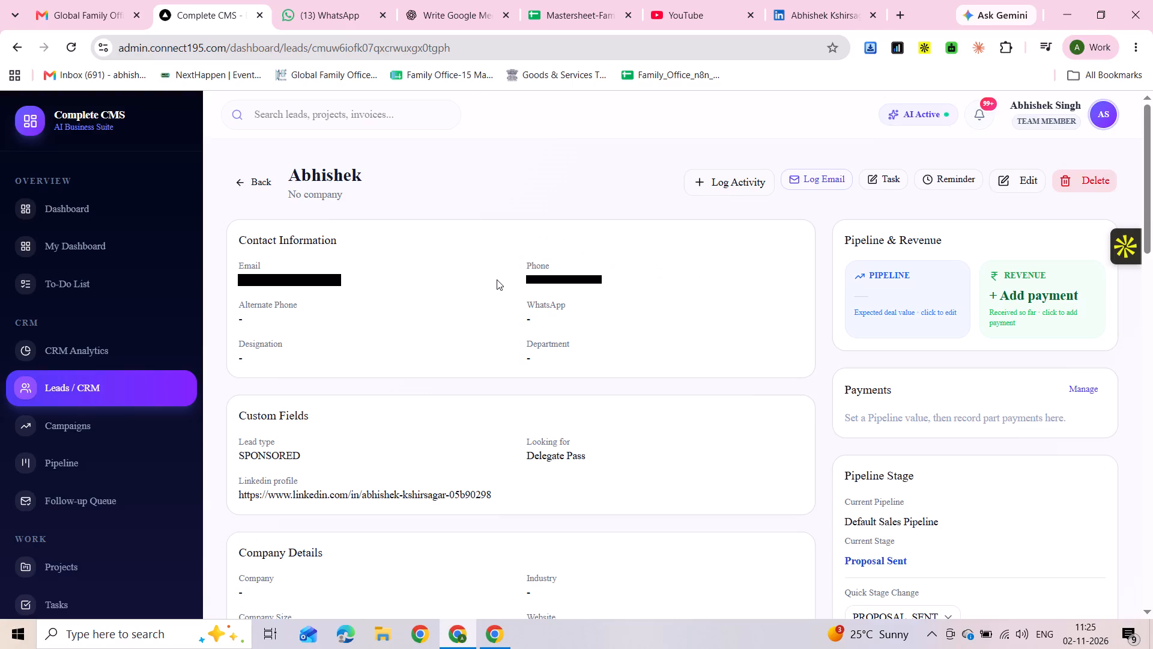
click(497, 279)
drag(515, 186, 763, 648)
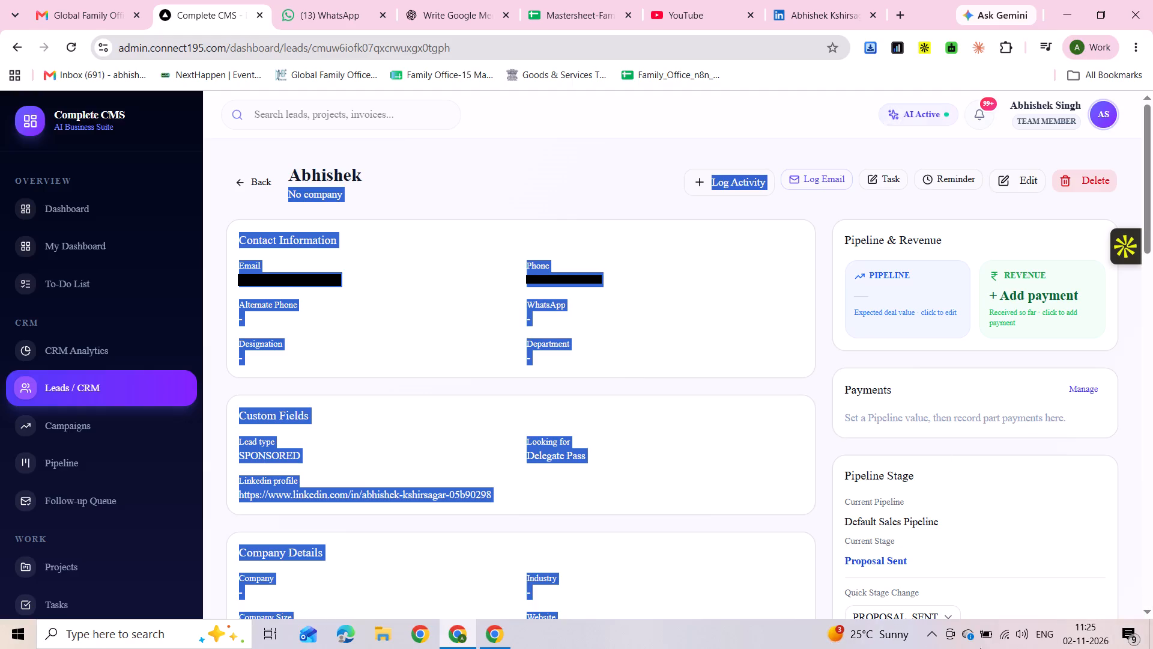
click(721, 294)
Leave the lead Abhishek's record and return to the Proposal Sent list.
click(238, 183)
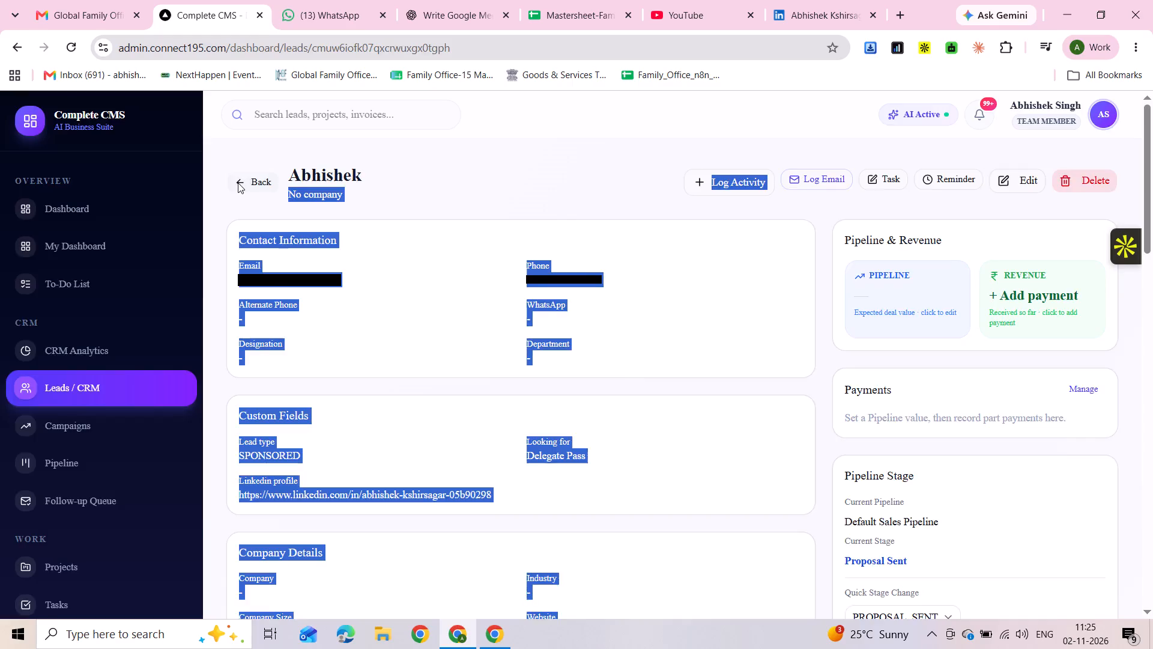